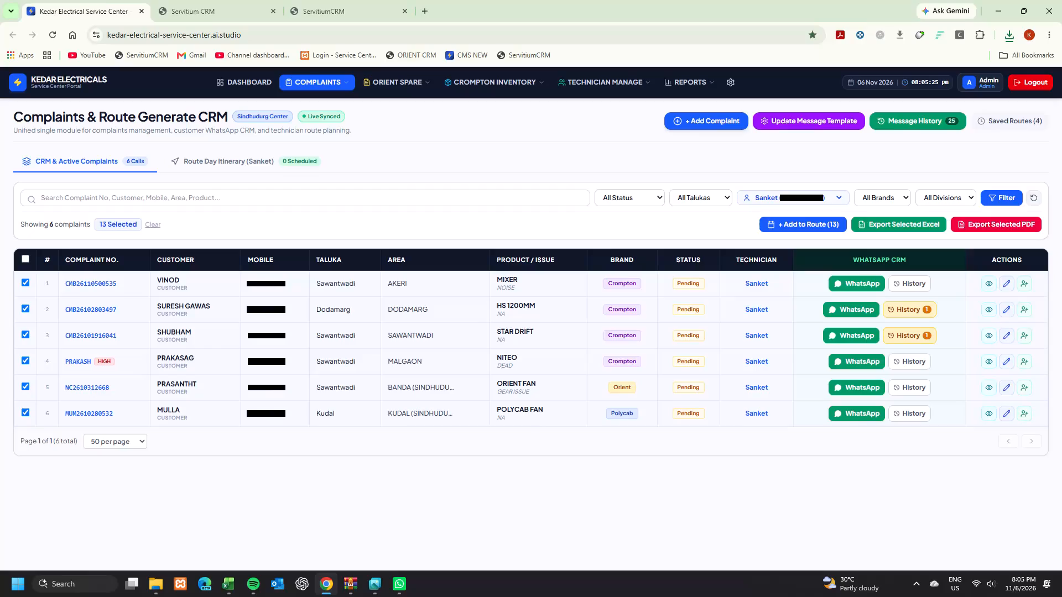
# View the Orient call search list, followed by the Crompton technician allocation page, in the other open browser tabs.
pyautogui.click(215, 0)
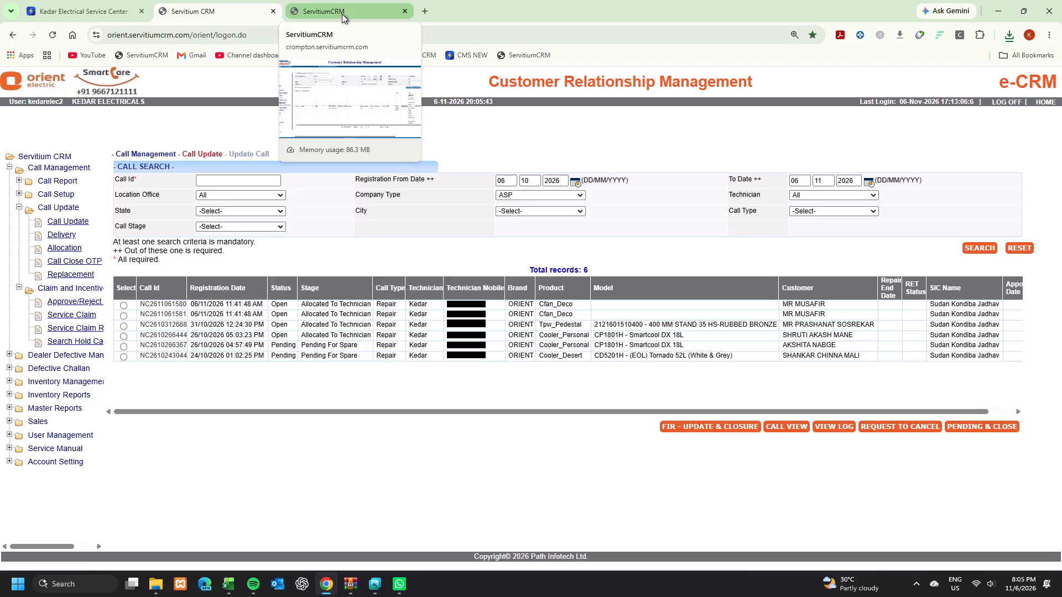
pyautogui.click(342, 14)
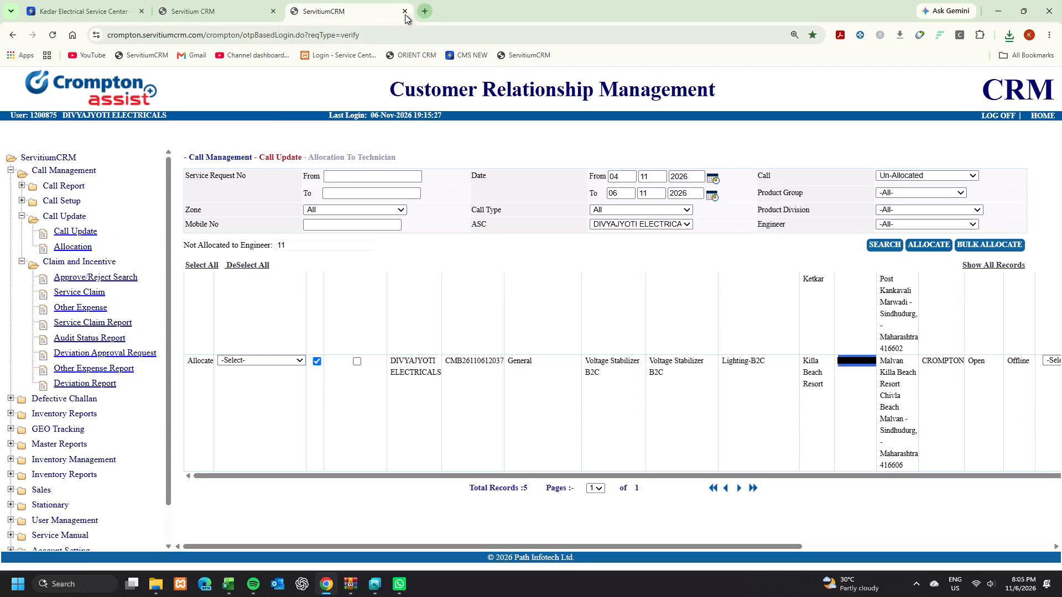
# Switch to the XAMPP Control Panel, start the Apache module, and return to the Crompton CRM page in the browser.
pyautogui.click(175, 589)
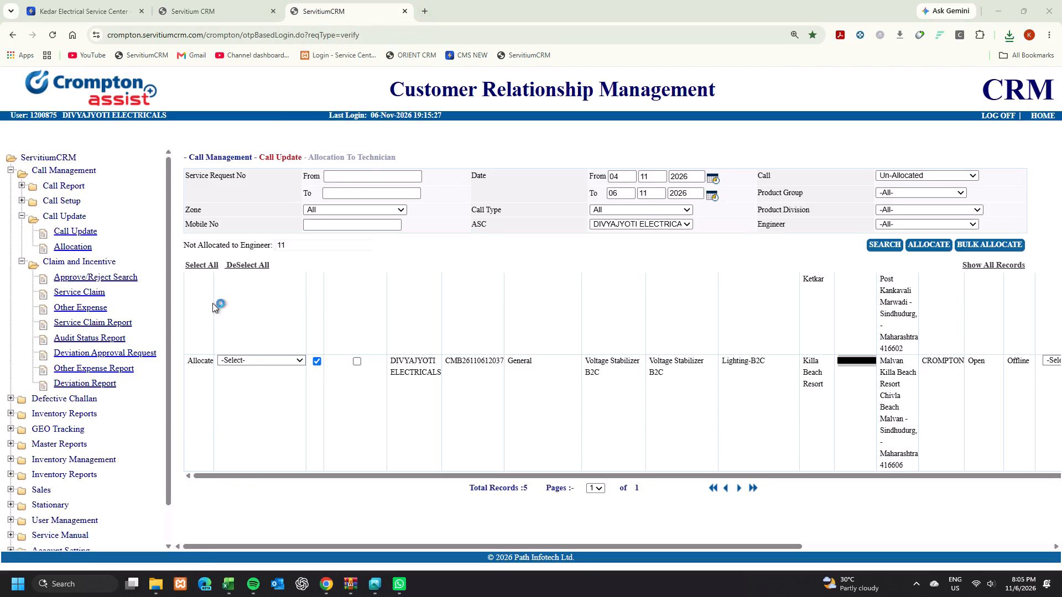
pyautogui.click(175, 56)
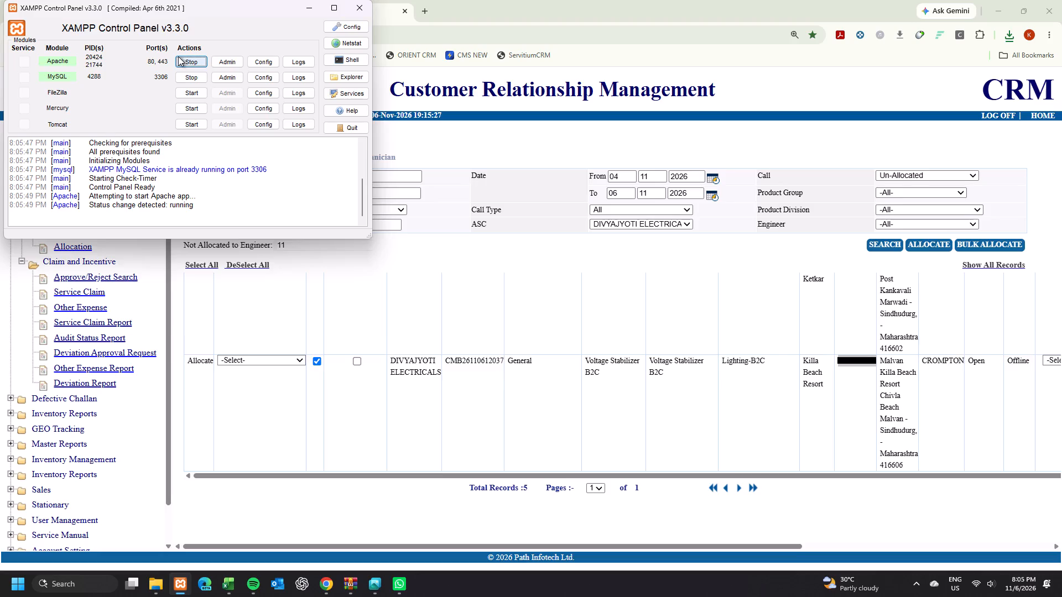
pyautogui.click(537, 307)
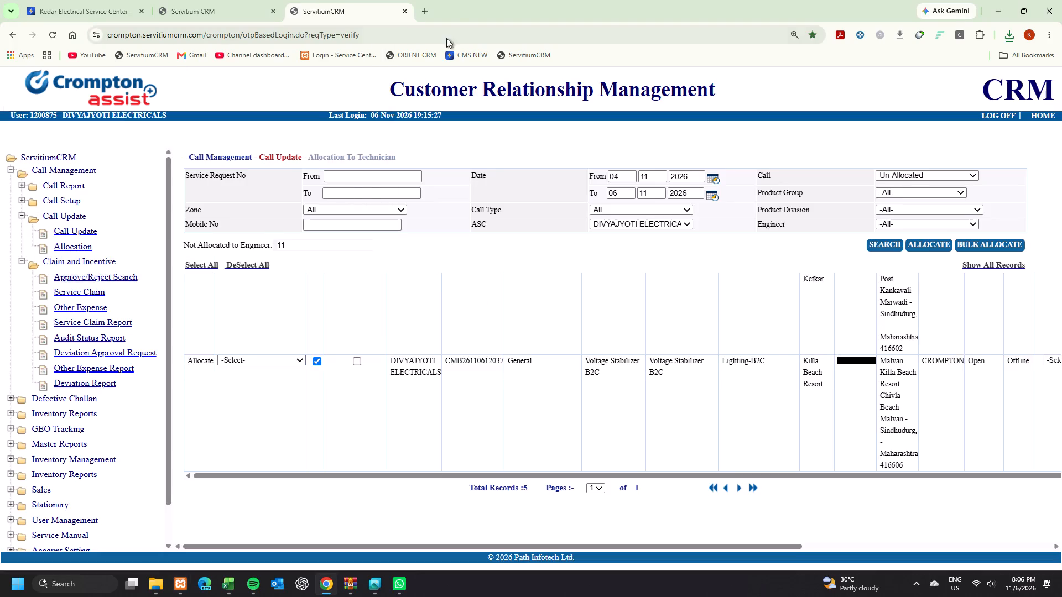
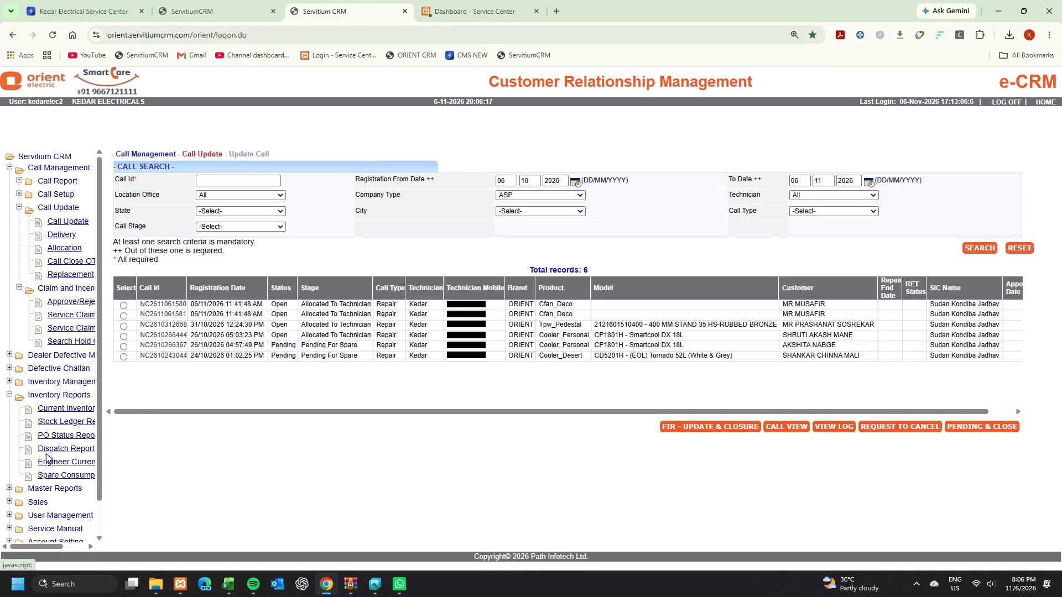
# Open the Dispatch Report in the Orient inventory reports and bring up its start-date calendar.
pyautogui.click(54, 446)
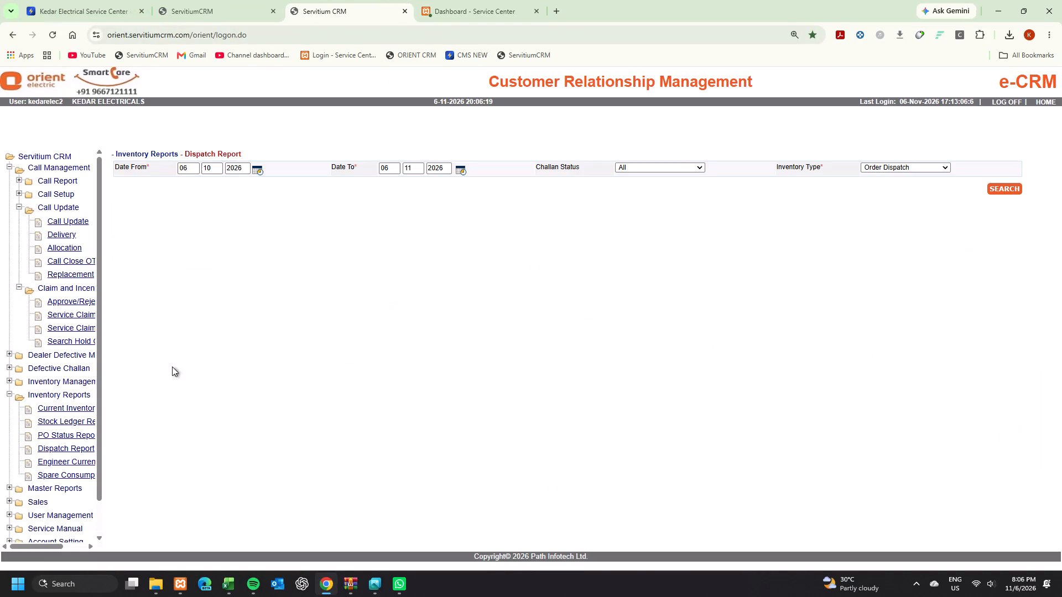
pyautogui.click(254, 171)
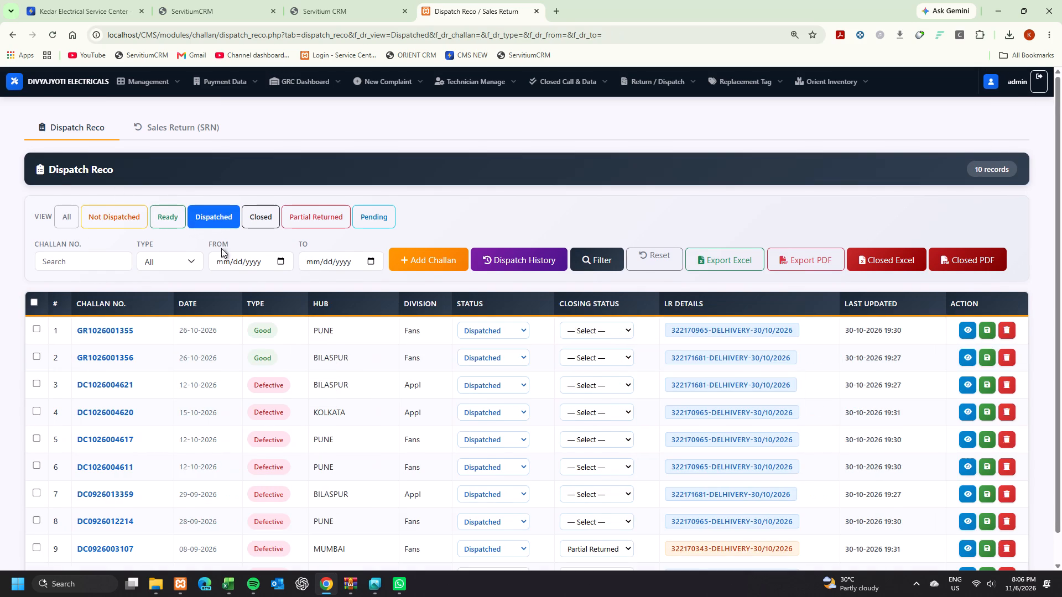
# Review the Dispatched, Partial Returned and Not Dispatched challan lists in Dispatch Reco.
pyautogui.scroll(-1, 360, 359)
pyautogui.scroll(1, 361, 363)
pyautogui.scroll(-6, 362, 365)
pyautogui.click(333, 186)
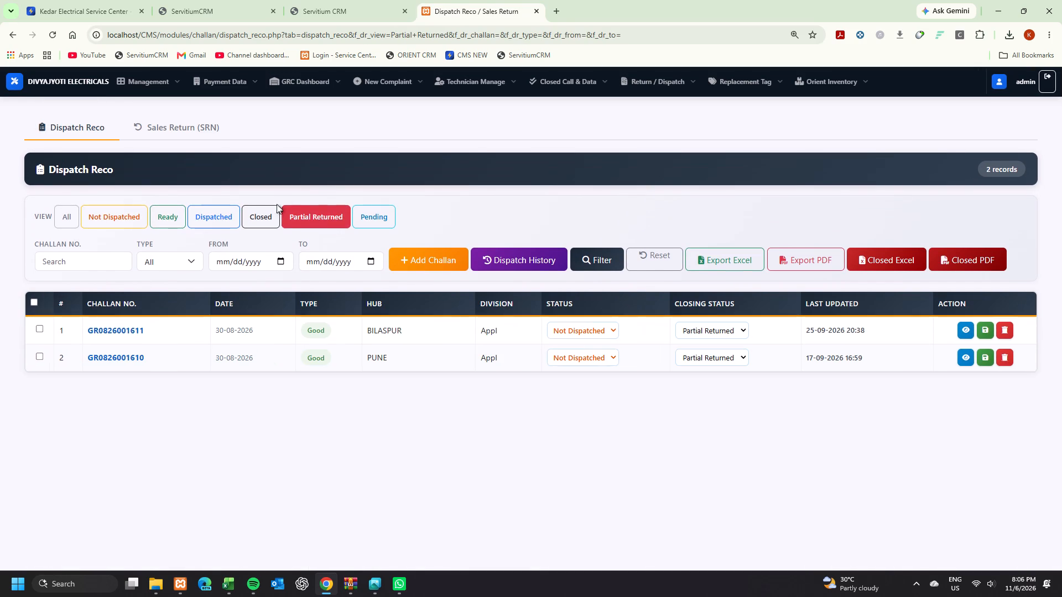
pyautogui.click(135, 221)
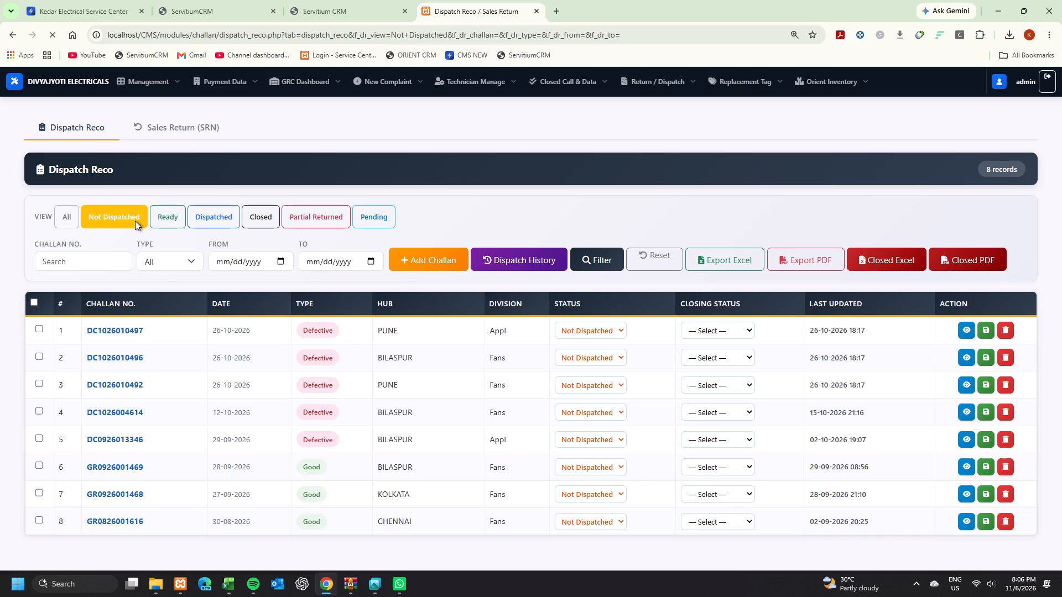
pyautogui.scroll(-9, 274, 305)
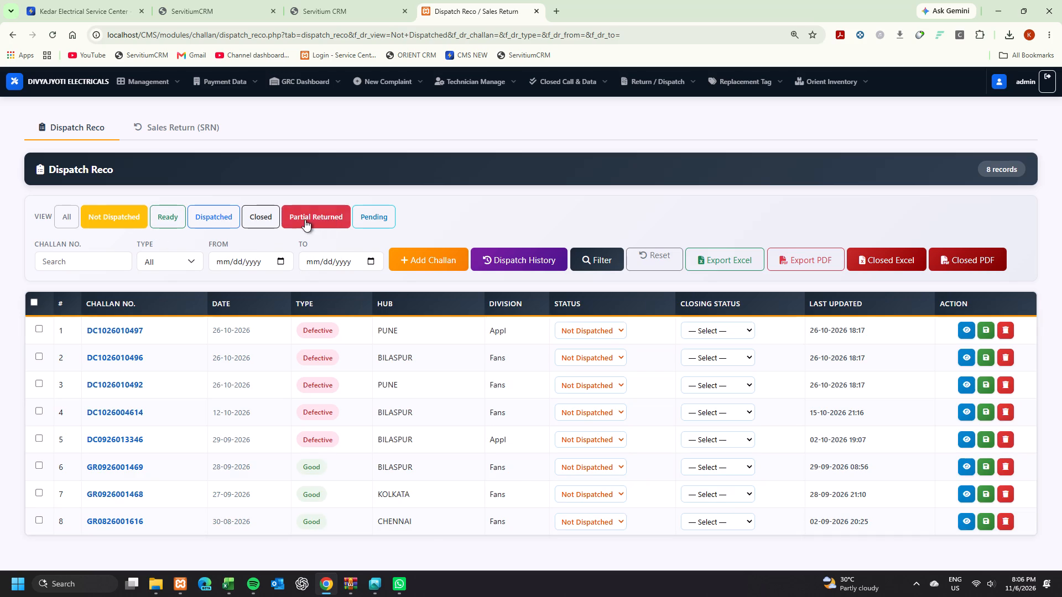
pyautogui.click(305, 219)
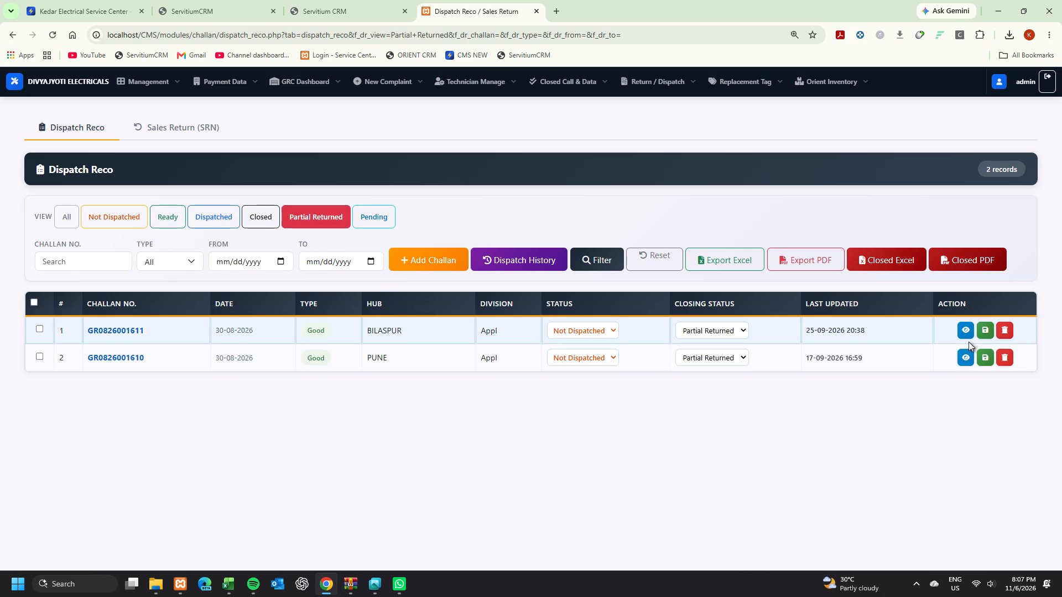
pyautogui.click(969, 331)
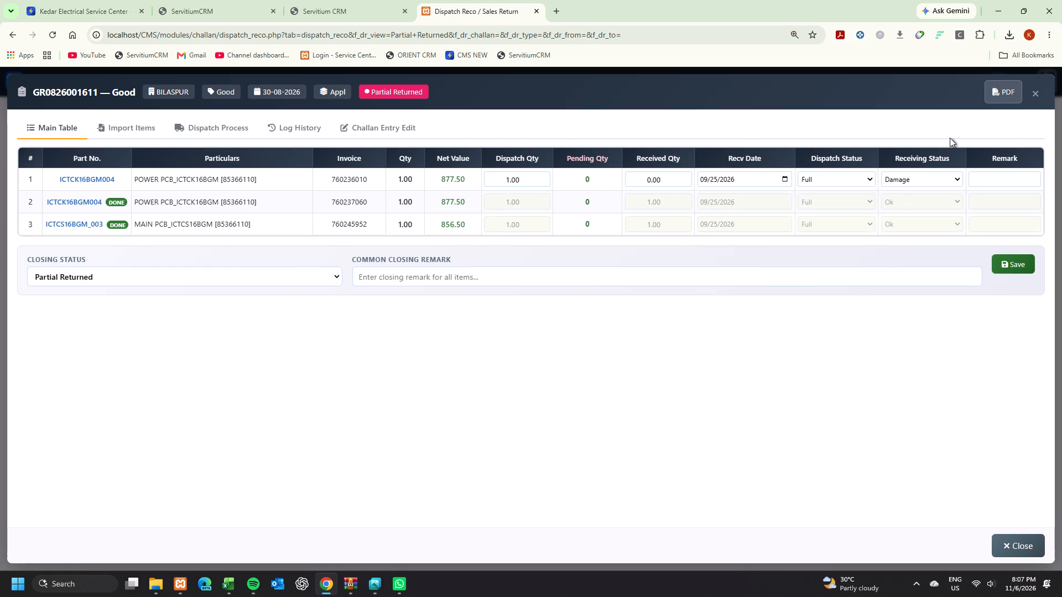
pyautogui.click(1032, 94)
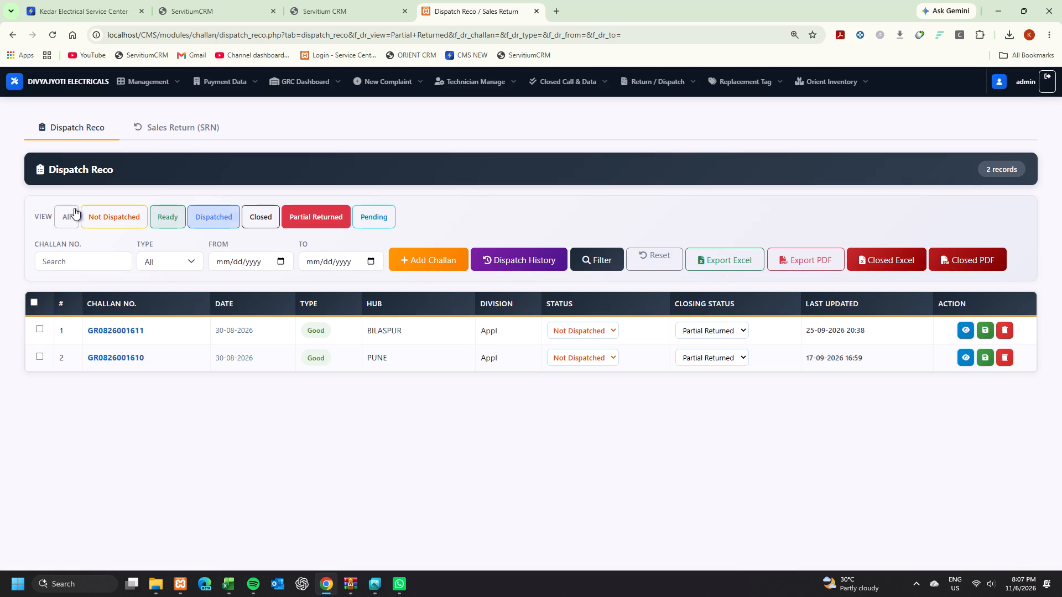
# Review the Not Dispatched challans, followed by the list of all challans in Dispatch Reco.
pyautogui.click(89, 213)
pyautogui.scroll(-4, 316, 370)
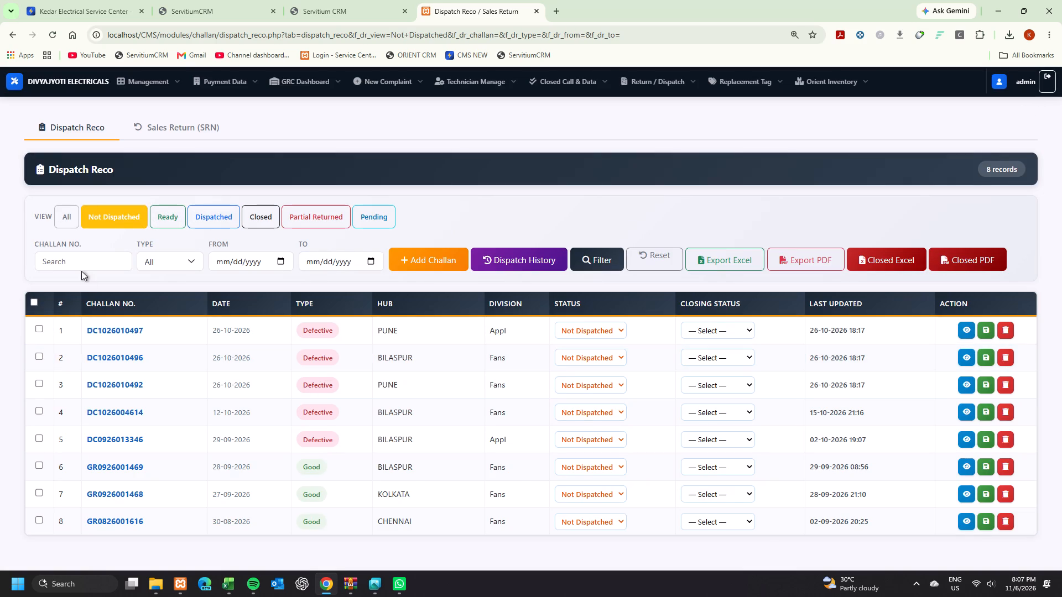
pyautogui.click(71, 219)
pyautogui.scroll(-9, 220, 329)
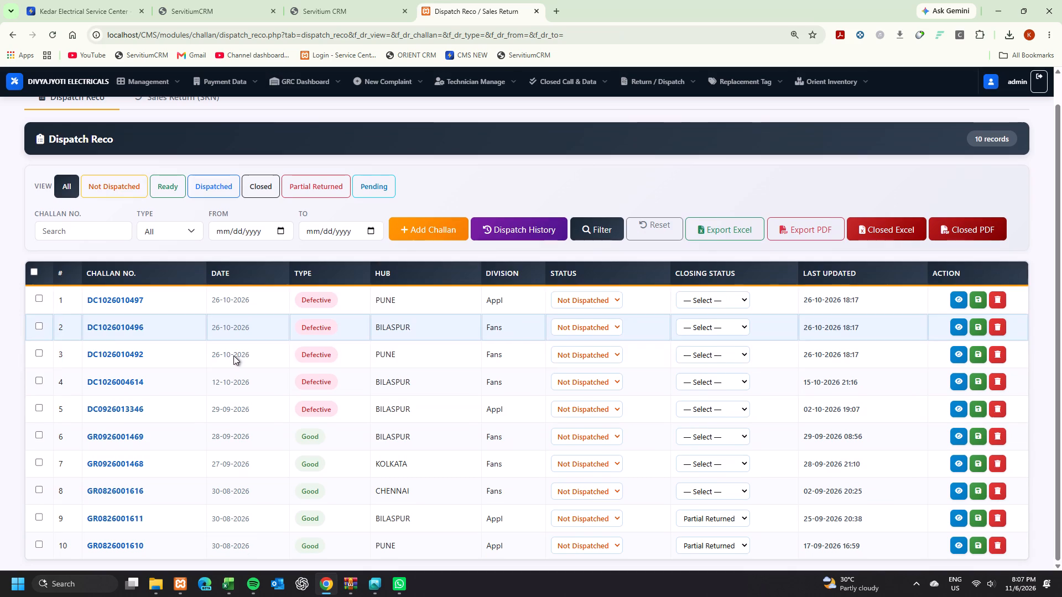
# Examine the full list of Closed challans in Dispatch Reco, including their hubs and closed dates.
pyautogui.click(263, 187)
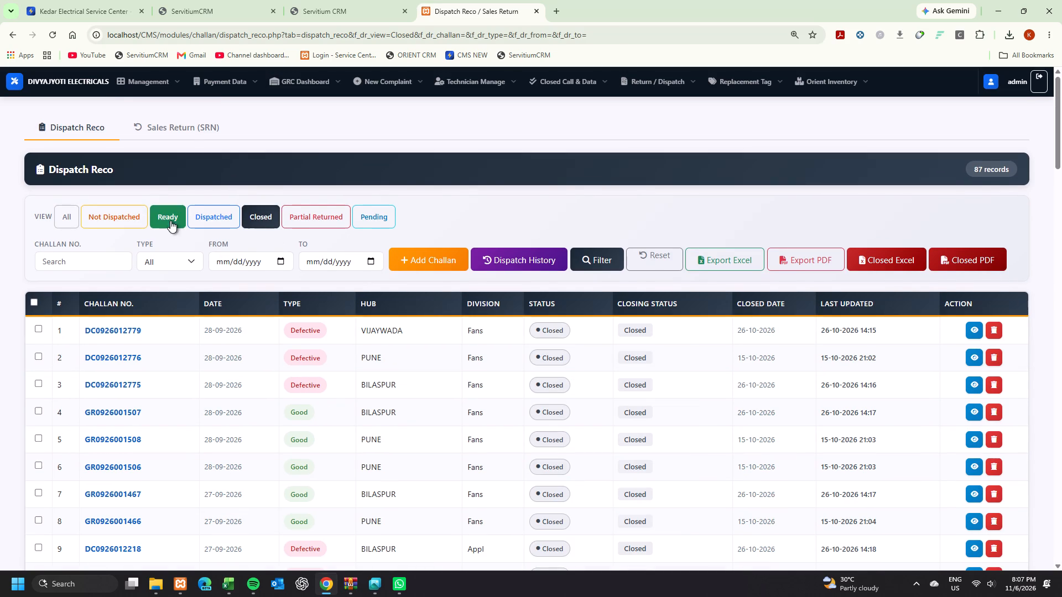
pyautogui.scroll(-2, 336, 333)
pyautogui.scroll(1, 341, 342)
pyautogui.scroll(-5, 341, 342)
pyautogui.scroll(1, 341, 342)
pyautogui.scroll(-2, 341, 342)
pyautogui.scroll(1, 341, 342)
pyautogui.scroll(-5, 341, 342)
pyautogui.scroll(1, 341, 342)
pyautogui.scroll(-1, 341, 342)
pyautogui.scroll(1, 341, 342)
pyautogui.scroll(-10, 341, 342)
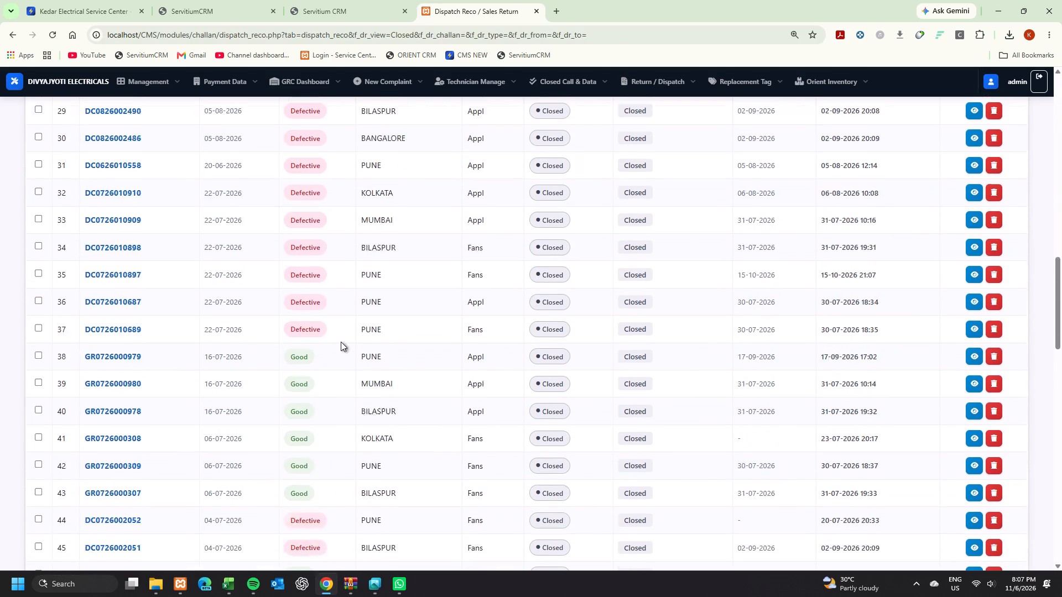
pyautogui.scroll(-4, 341, 342)
pyautogui.scroll(1, 341, 342)
pyautogui.scroll(-6, 341, 342)
pyautogui.scroll(1, 341, 342)
pyautogui.scroll(-2, 341, 342)
pyautogui.scroll(1, 341, 342)
pyautogui.scroll(-9, 341, 342)
pyautogui.scroll(1, 341, 342)
pyautogui.scroll(-1, 341, 342)
pyautogui.scroll(1, 341, 342)
pyautogui.scroll(-1, 341, 342)
pyautogui.scroll(2, 341, 342)
pyautogui.scroll(-1, 341, 342)
pyautogui.scroll(2, 341, 342)
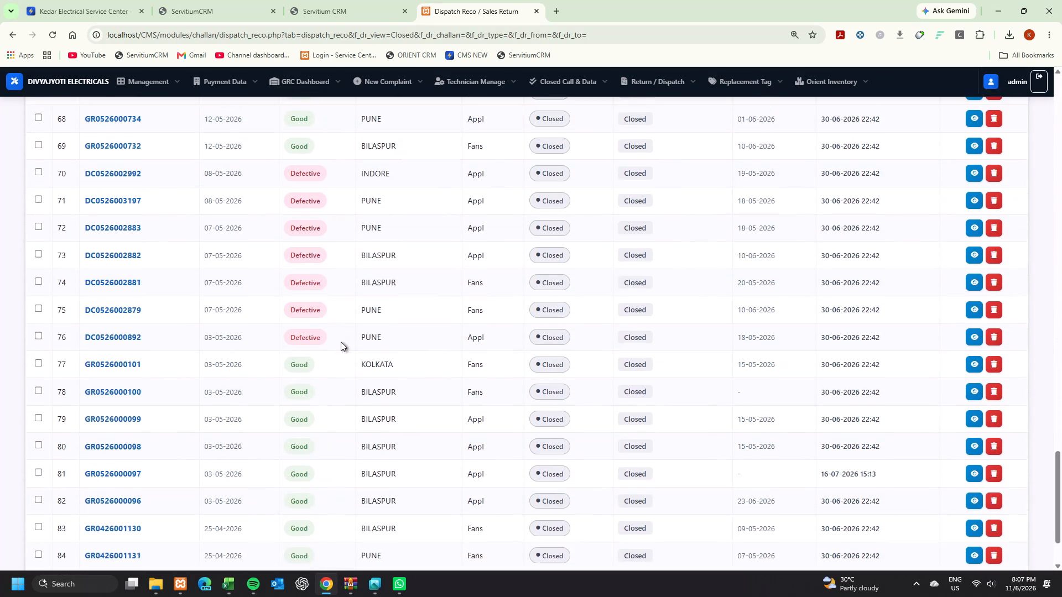
pyautogui.scroll(20, 341, 342)
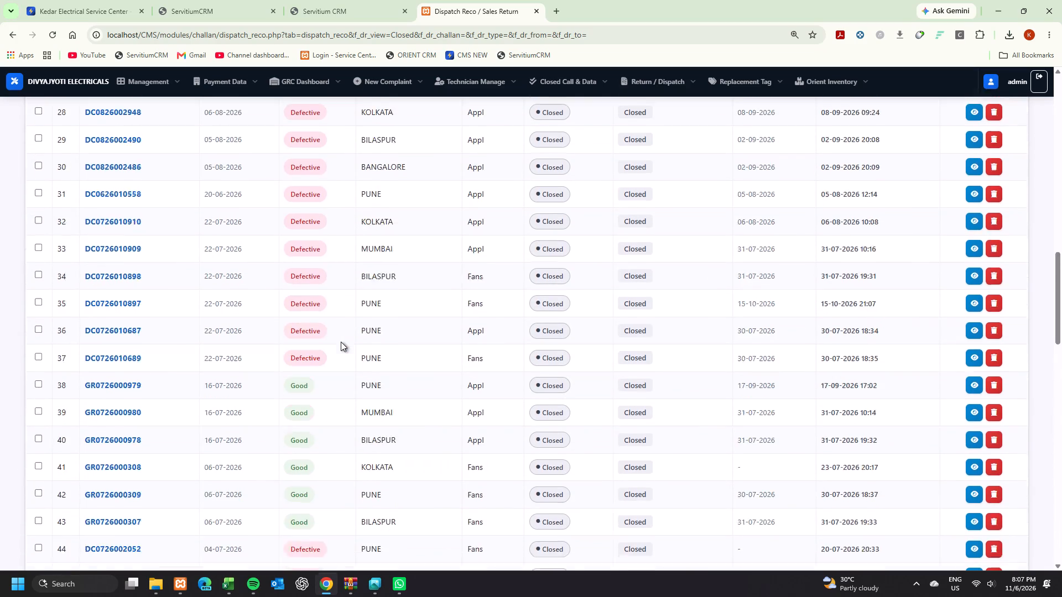
pyautogui.scroll(19, 341, 342)
# Filter Dispatch Reco to show the Dispatched challans.
pyautogui.click(226, 225)
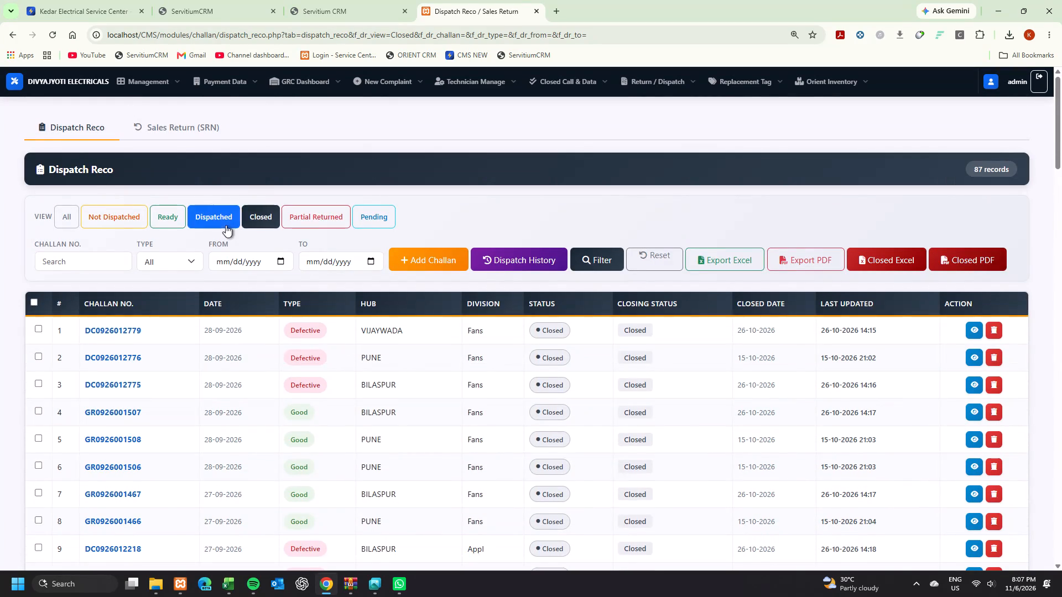
pyautogui.scroll(-5, 394, 380)
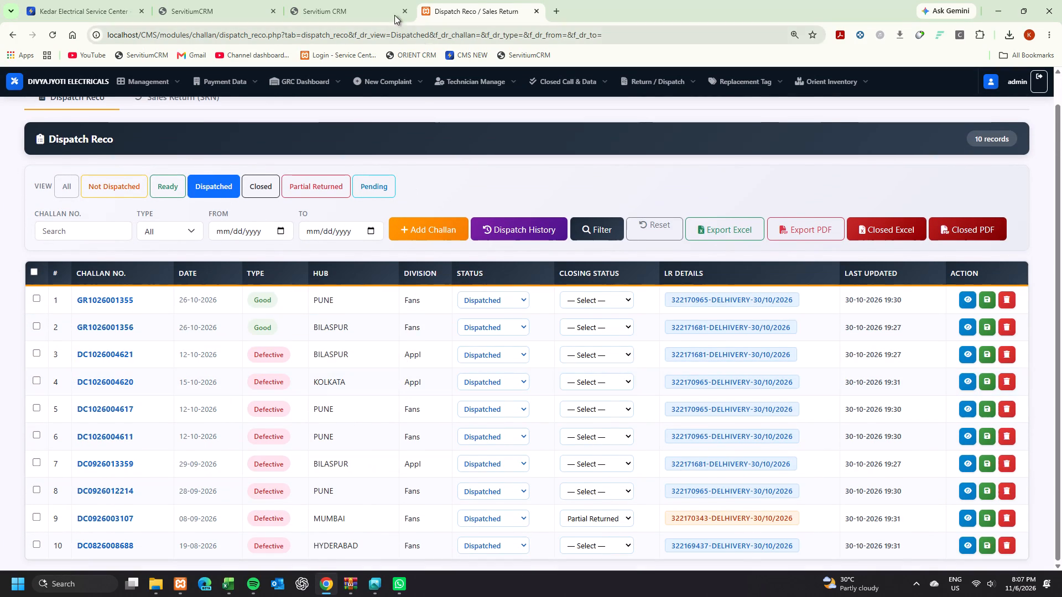
# Download the dispatch report archive from the Orient CRM and open its DispatchDataReport workbook in Excel with editing enabled.
pyautogui.click(369, 3)
pyautogui.click(986, 214)
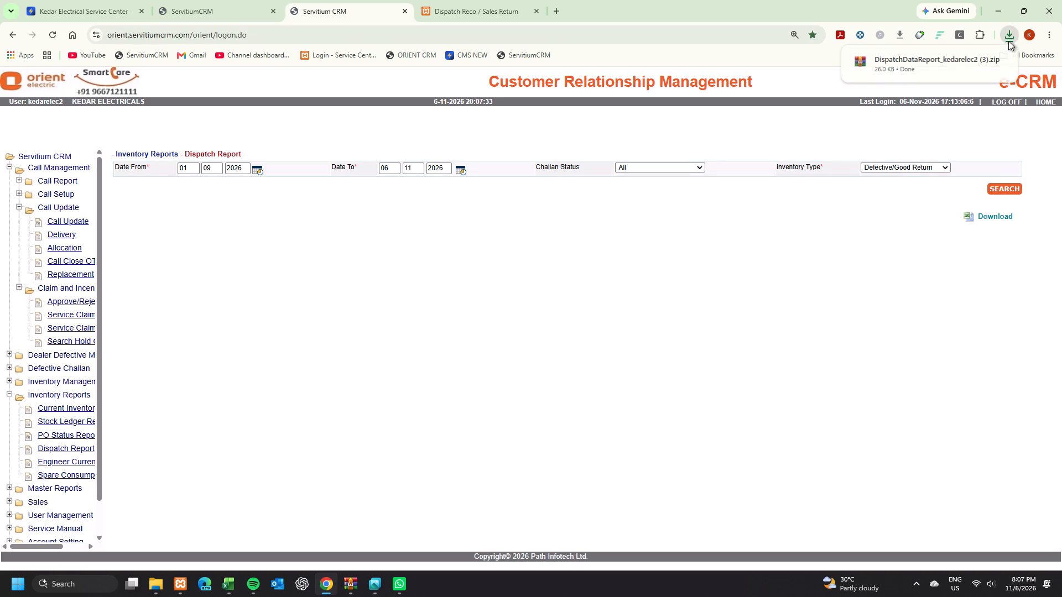
pyautogui.click(928, 51)
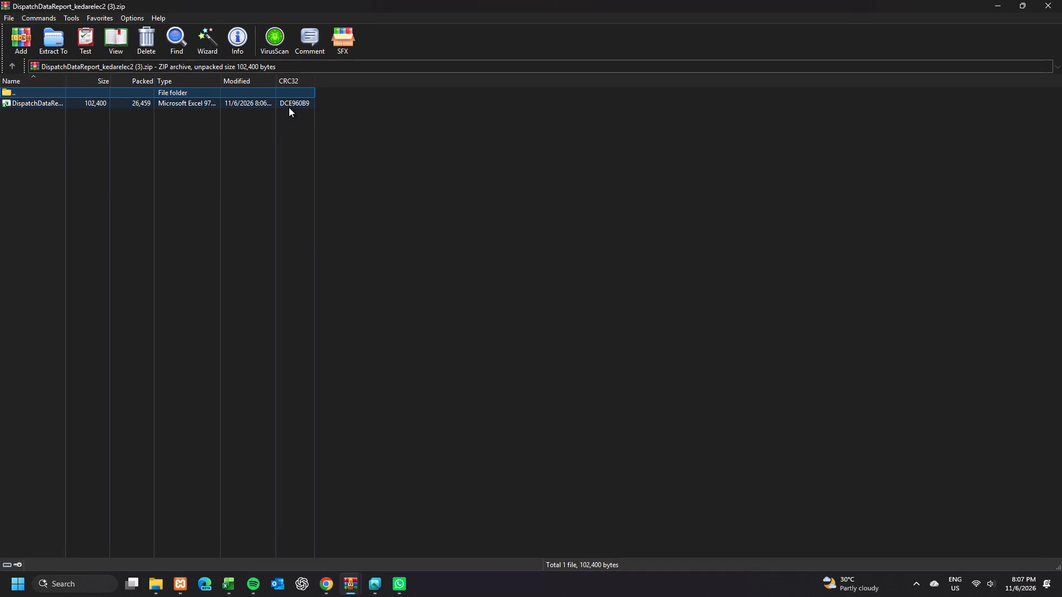
pyautogui.doubleClick(289, 107)
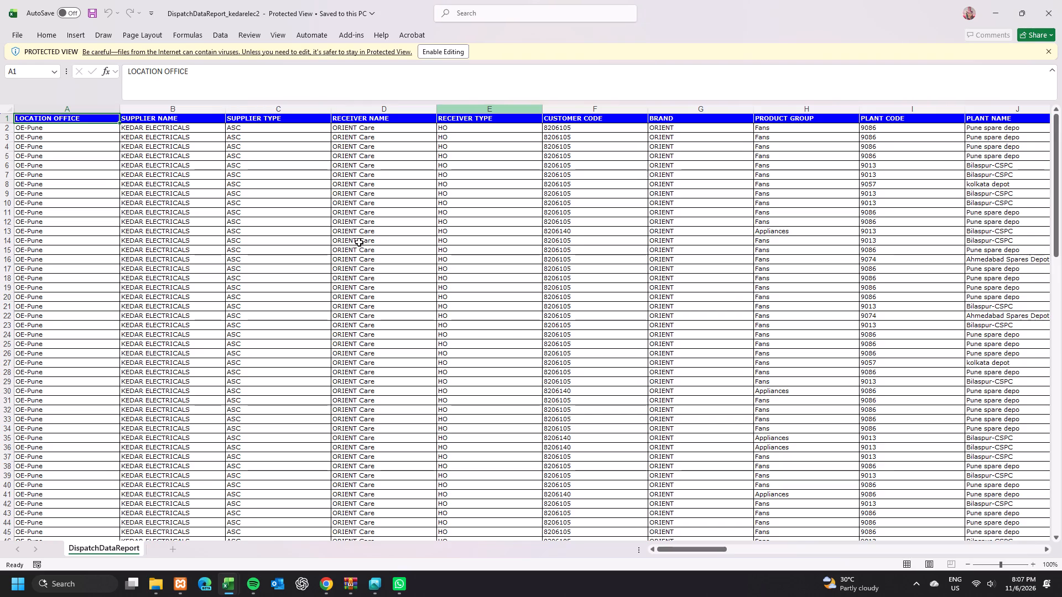
pyautogui.click(439, 52)
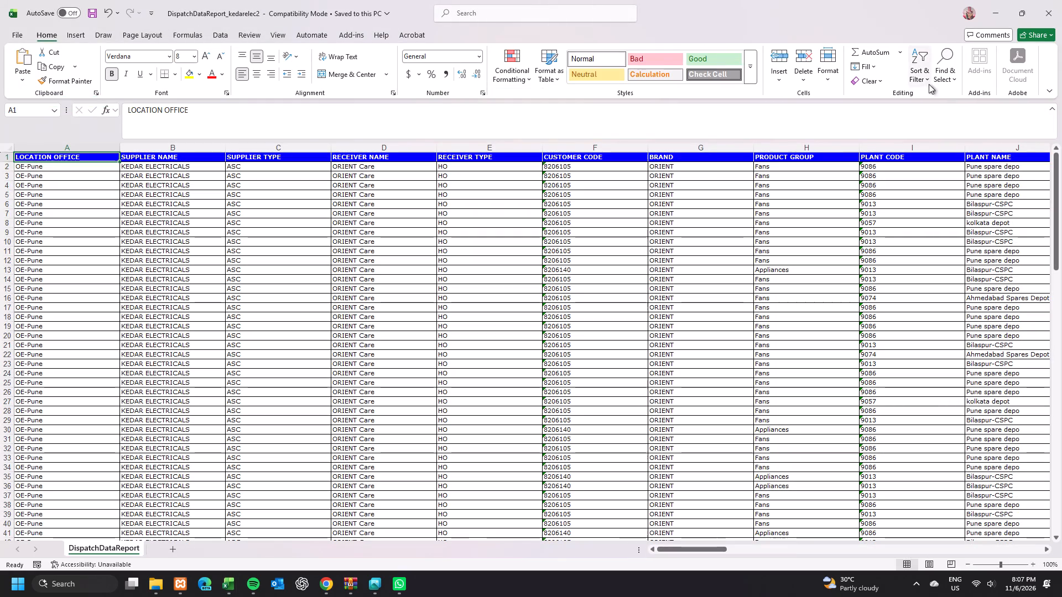
# Add filters to the header row of the DispatchDataReport sheet and select a cell in the CHALLAN NO. column.
pyautogui.click(922, 68)
pyautogui.click(952, 144)
pyautogui.moveTo(540, 249); pyautogui.dragTo(1061, 258)
pyautogui.click(465, 306)
pyautogui.moveTo(528, 280); pyautogui.dragTo(0, 302)
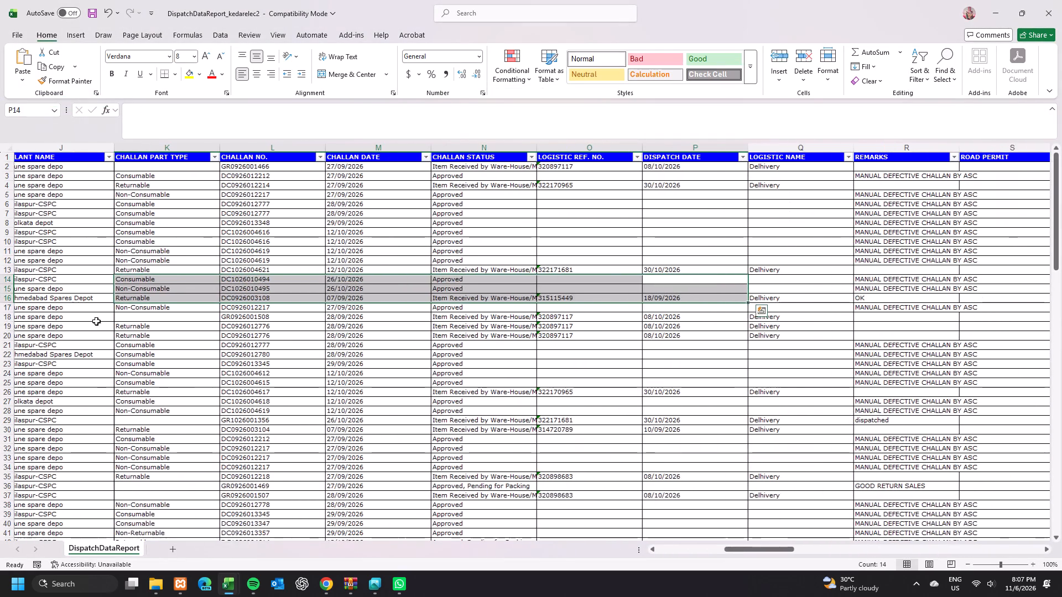
pyautogui.click(275, 386)
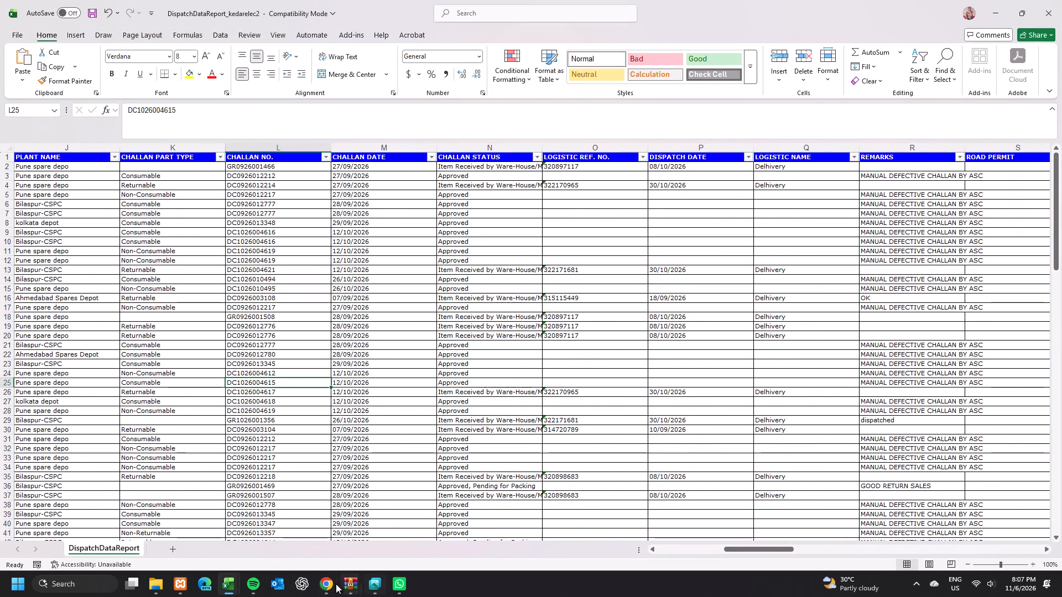
pyautogui.click(324, 584)
pyautogui.click(472, 0)
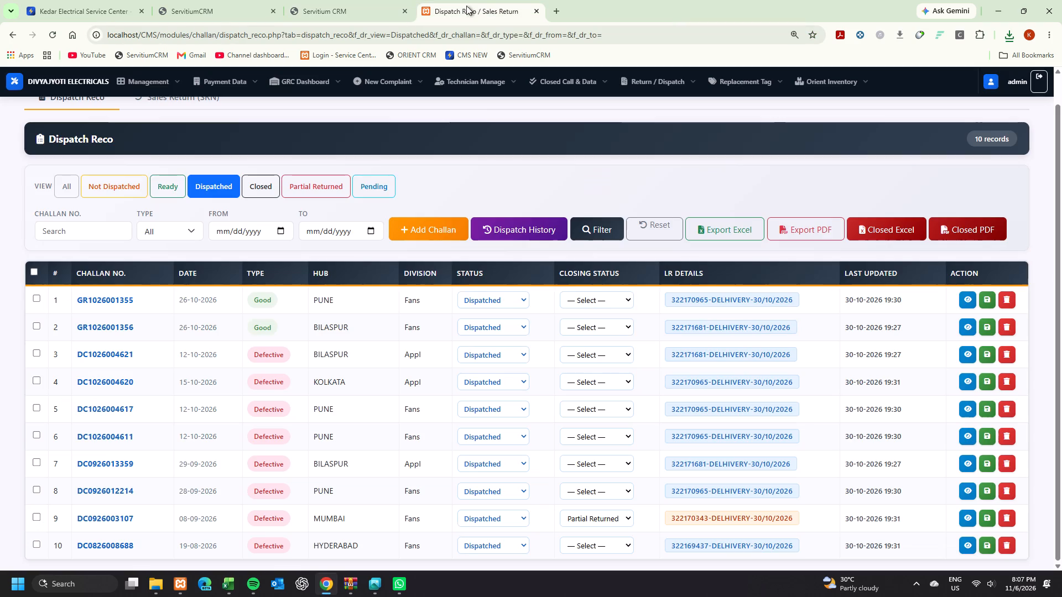
pyautogui.scroll(-2, 0, 347)
pyautogui.scroll(1, 0, 348)
pyautogui.scroll(-1, 0, 348)
pyautogui.scroll(-2, 103, 315)
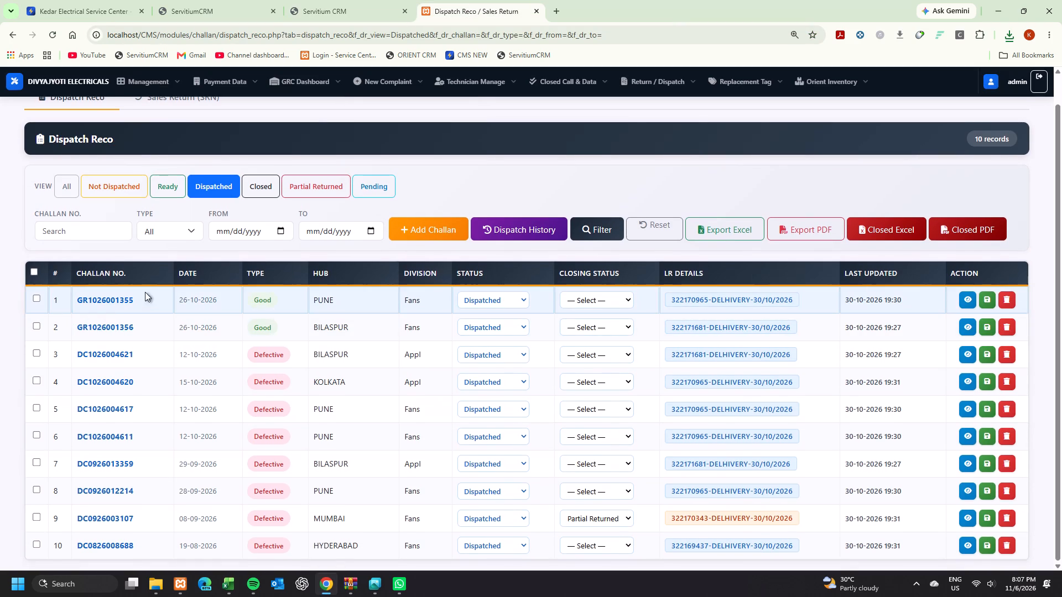
pyautogui.doubleClick(100, 298)
pyautogui.hotkey('ctrl', 'c')
# Switch to Excel and close the OpenComplaints, ASC (3) and Book1 workbooks.
pyautogui.click(232, 589)
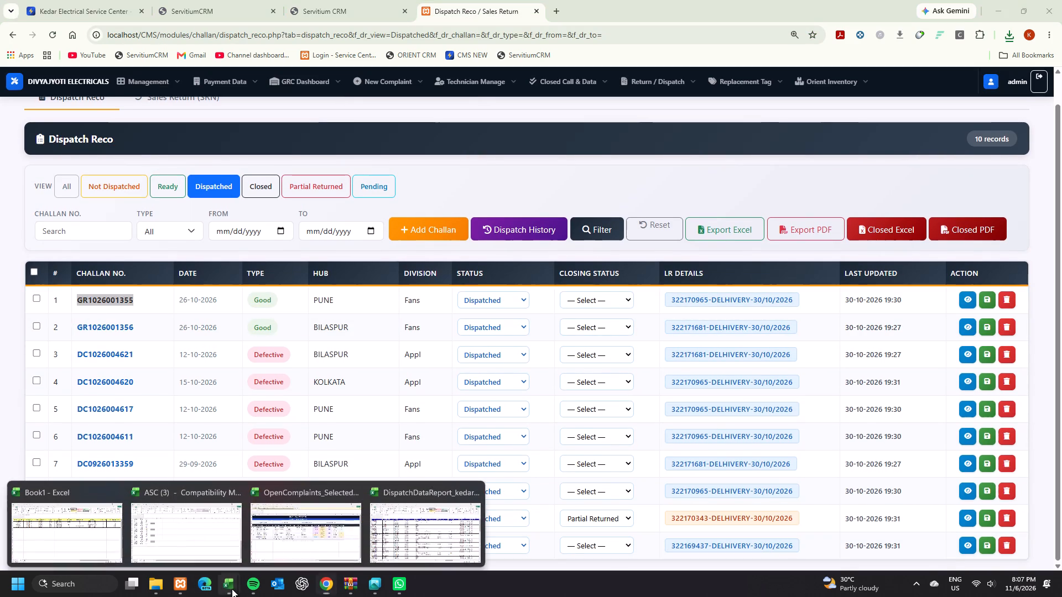
pyautogui.click(346, 517)
pyautogui.click(1061, 0)
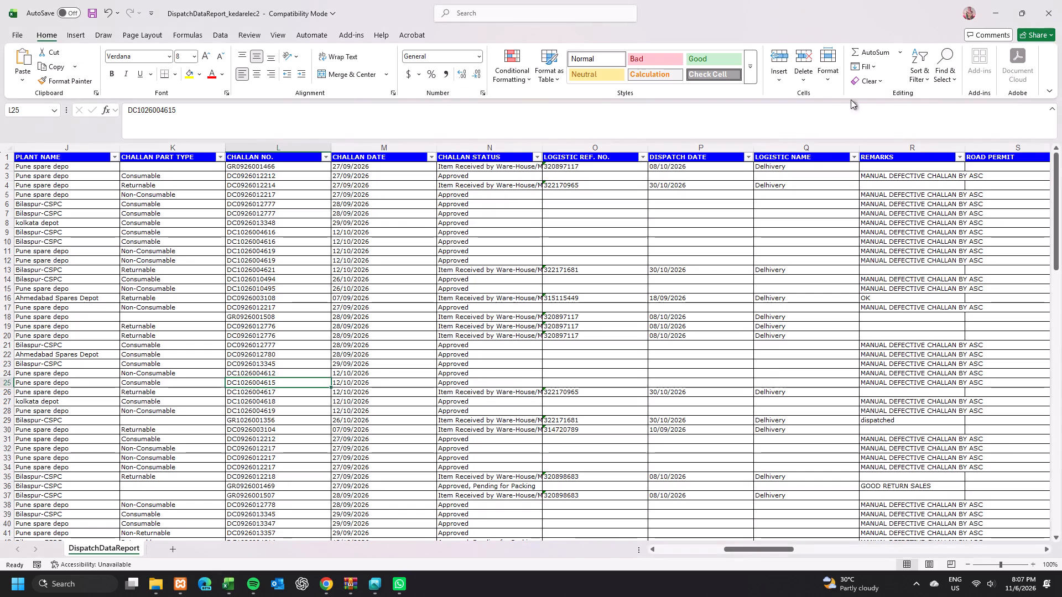
pyautogui.click(185, 542)
pyautogui.click(1061, 0)
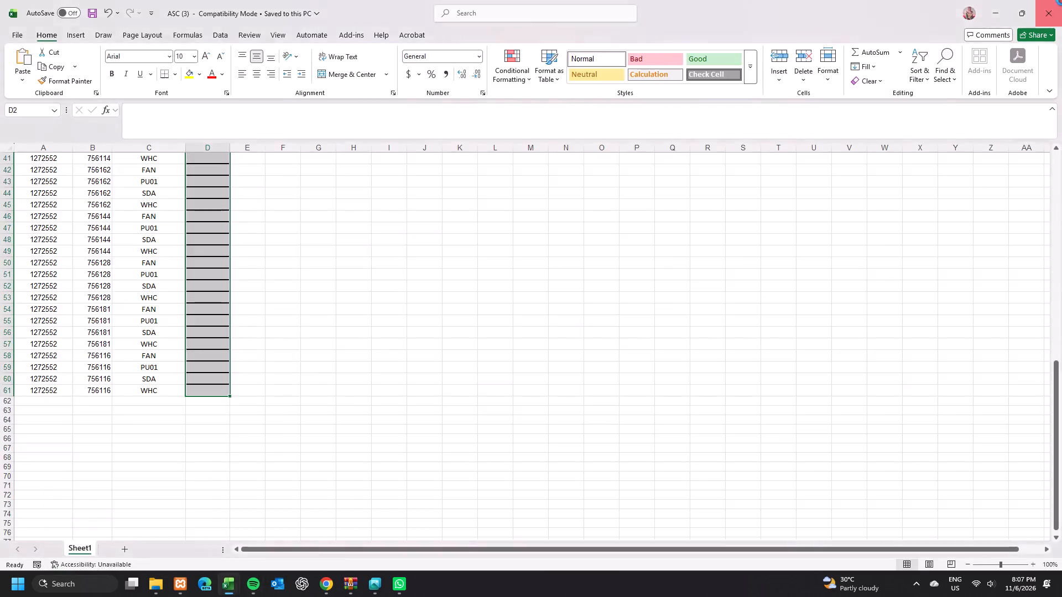
pyautogui.click(165, 543)
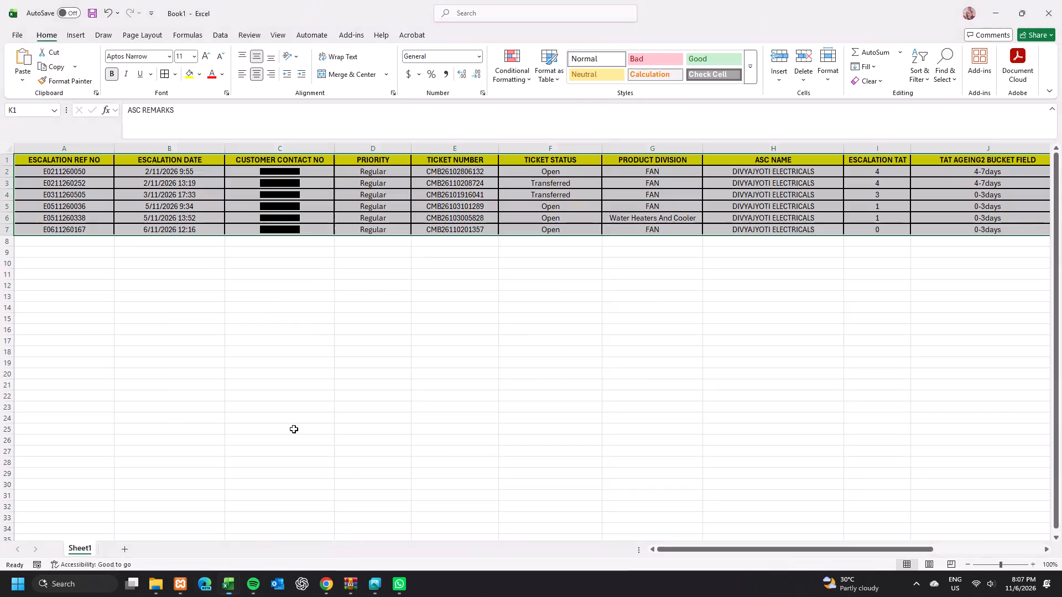
pyautogui.click(1061, 0)
pyautogui.click(569, 350)
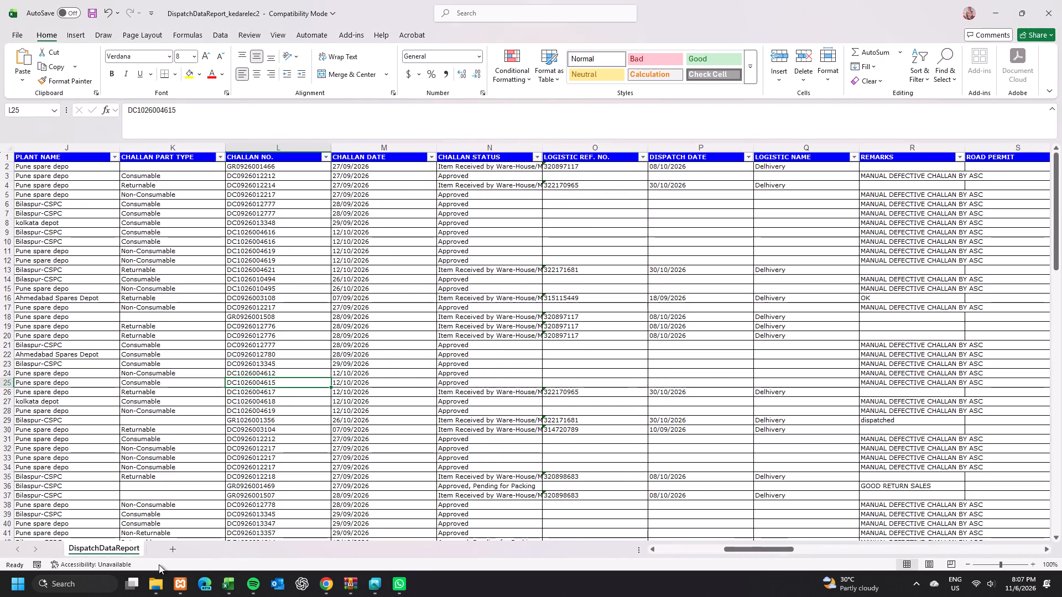
pyautogui.click(219, 589)
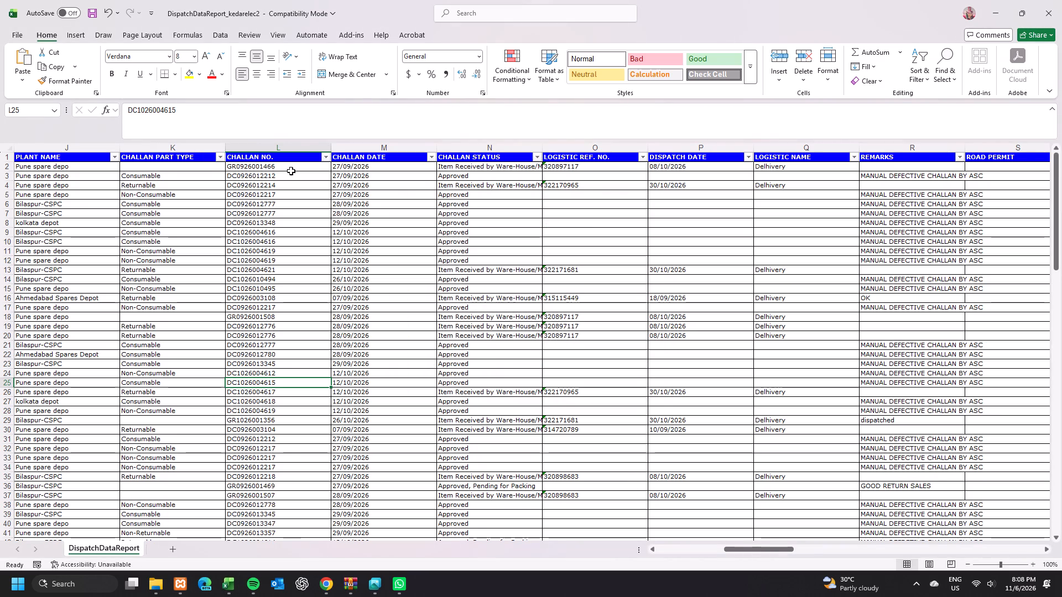
pyautogui.click(327, 158)
pyautogui.click(261, 296)
pyautogui.click(265, 291)
pyautogui.hotkey('ctrl', 'v')
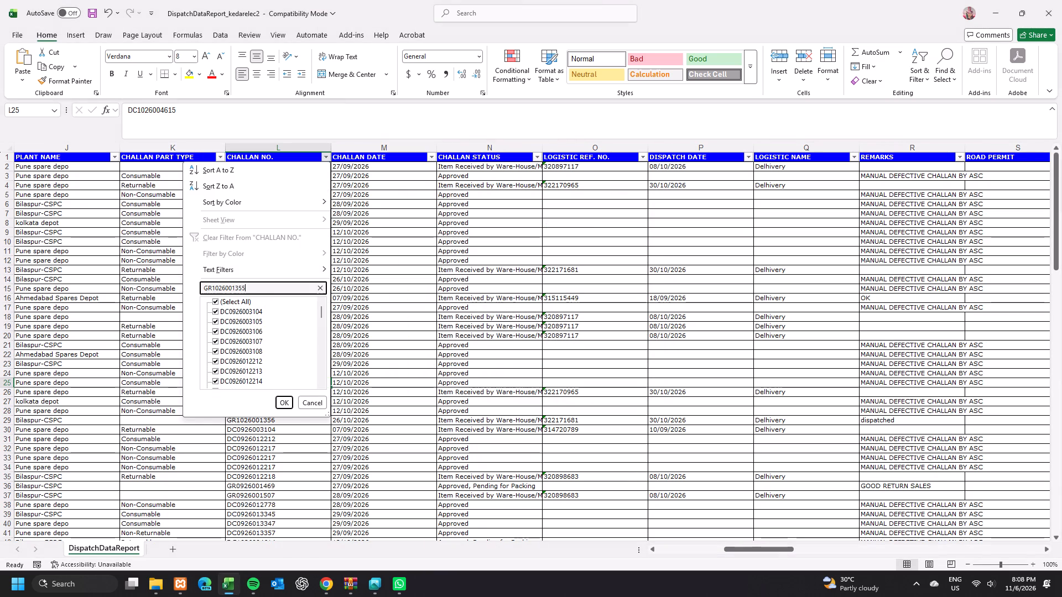
pyautogui.click(285, 407)
pyautogui.moveTo(329, 322); pyautogui.dragTo(1061, 333)
pyautogui.moveTo(584, 259); pyautogui.dragTo(722, 259)
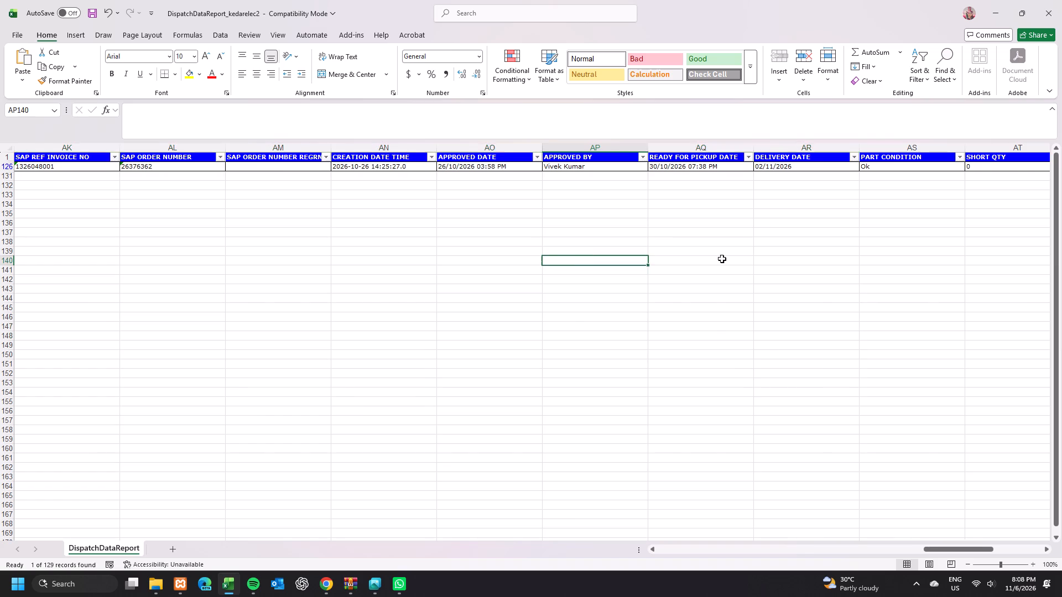
pyautogui.moveTo(722, 259); pyautogui.dragTo(1061, 261)
pyautogui.click(322, 575)
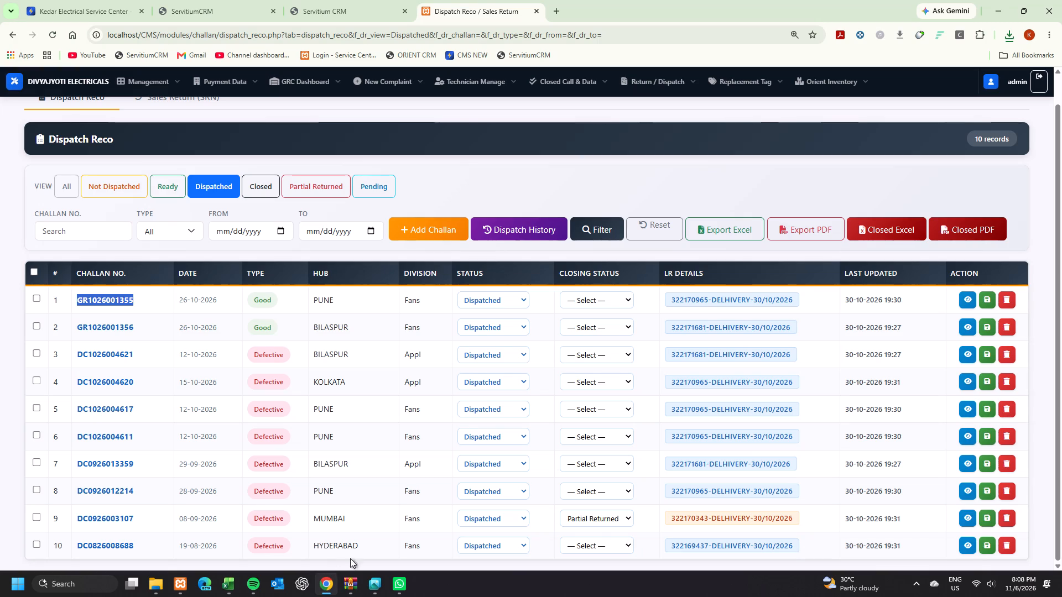
pyautogui.click(963, 299)
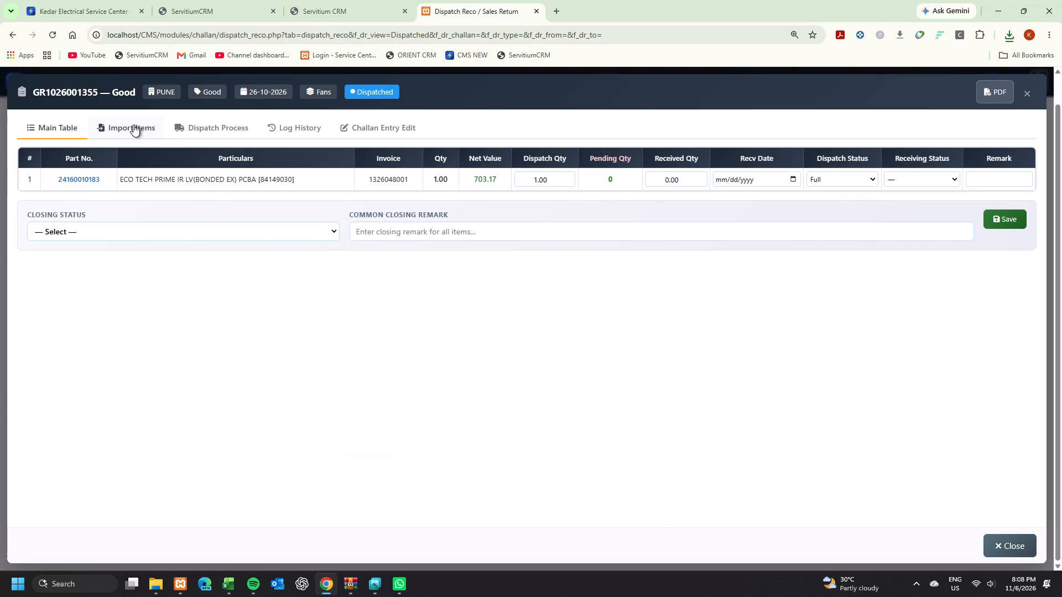
pyautogui.click(792, 177)
pyautogui.click(817, 239)
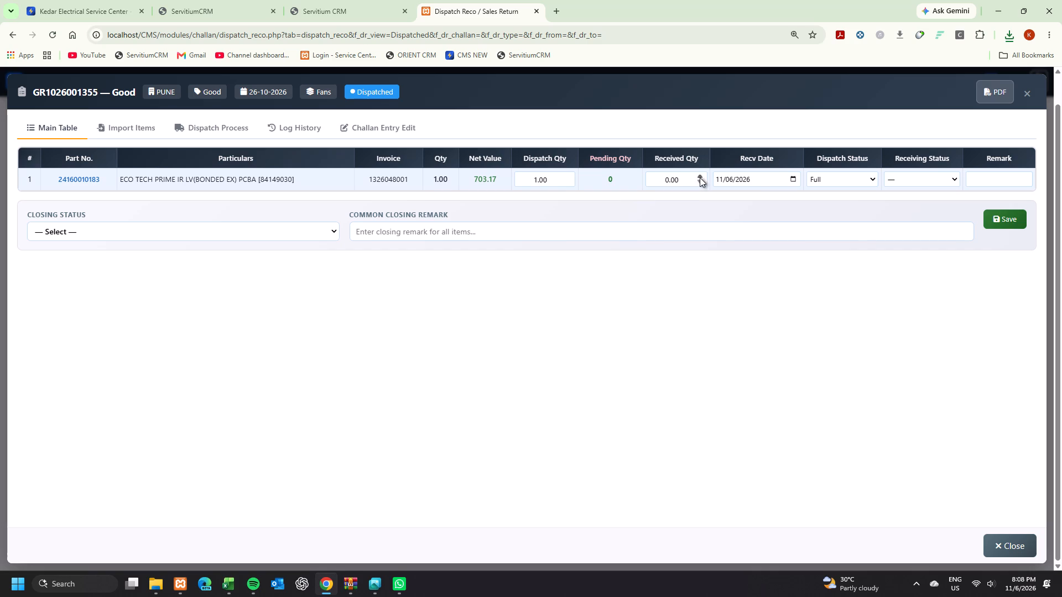
pyautogui.click(700, 177)
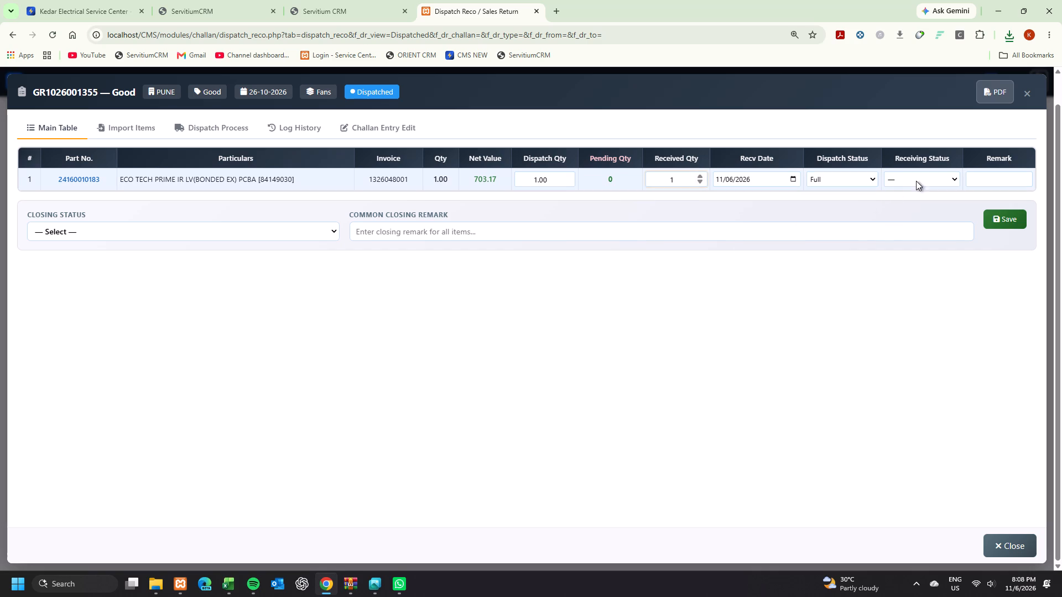
pyautogui.click(916, 181)
pyautogui.click(907, 205)
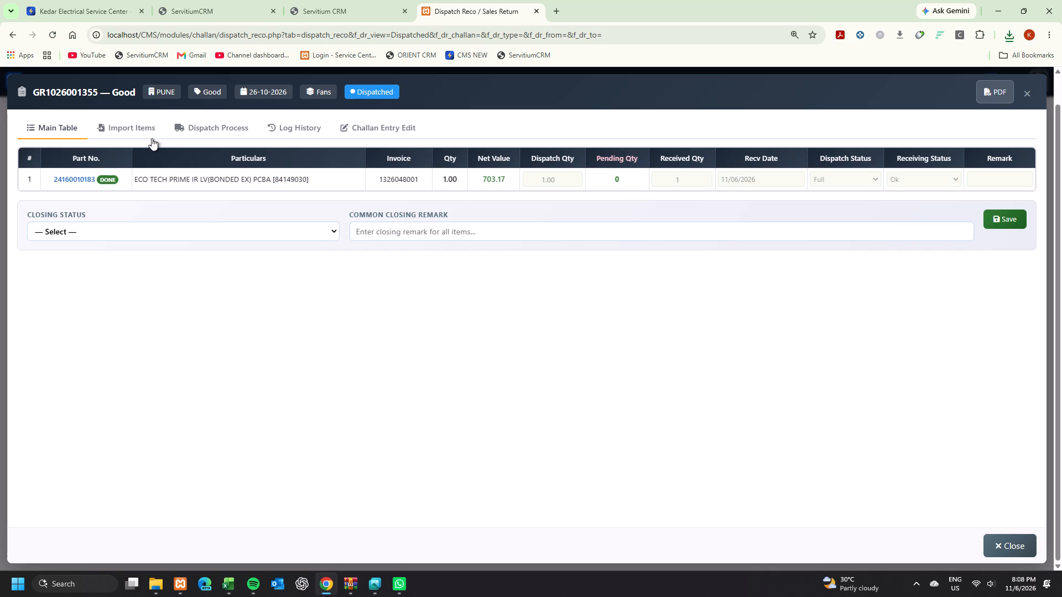
pyautogui.click(204, 137)
pyautogui.click(136, 130)
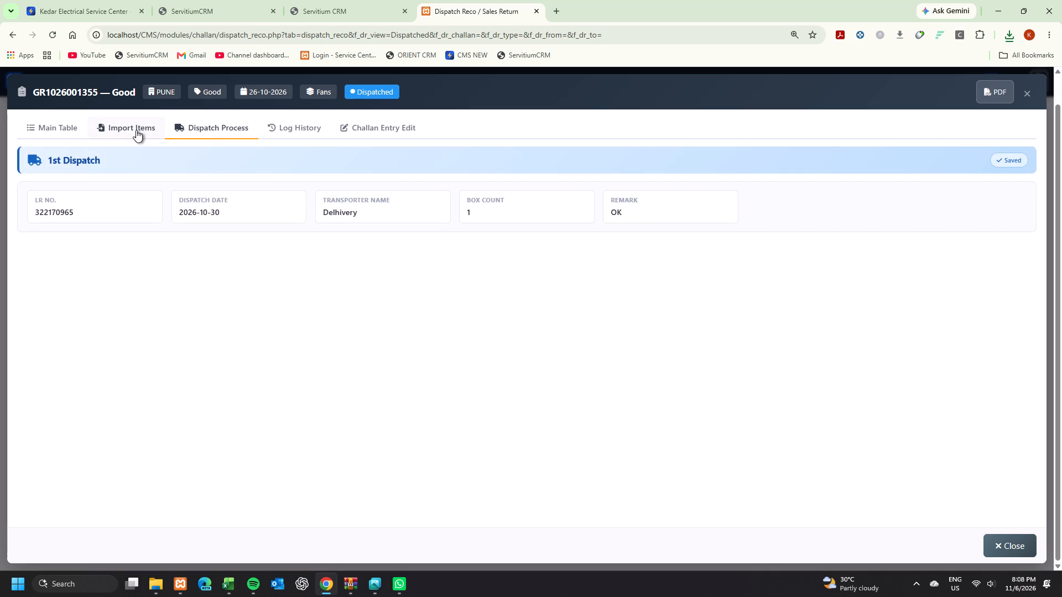
pyautogui.click(40, 130)
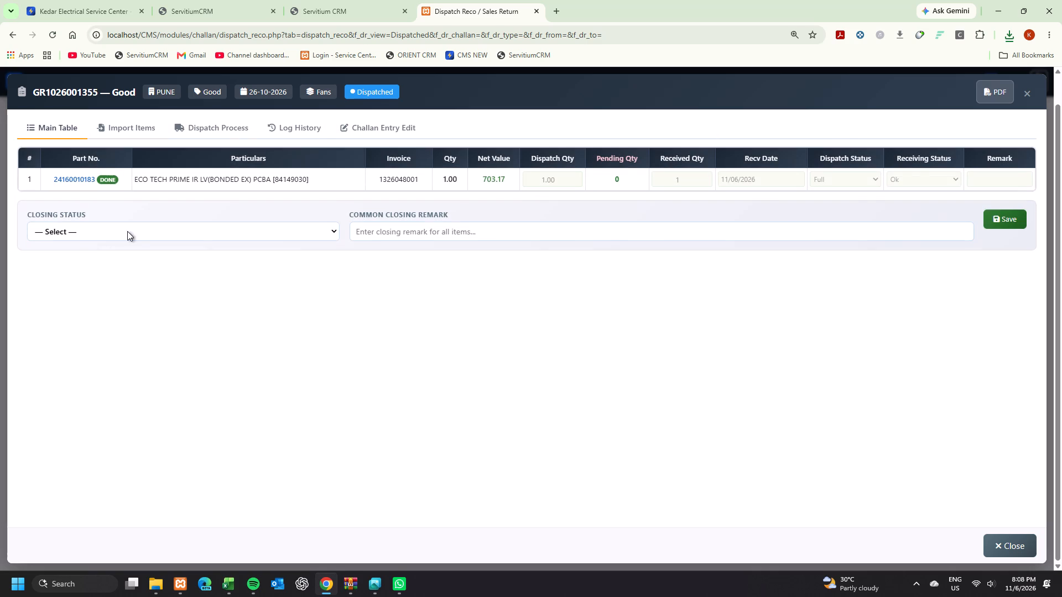
pyautogui.click(127, 231)
pyautogui.click(85, 264)
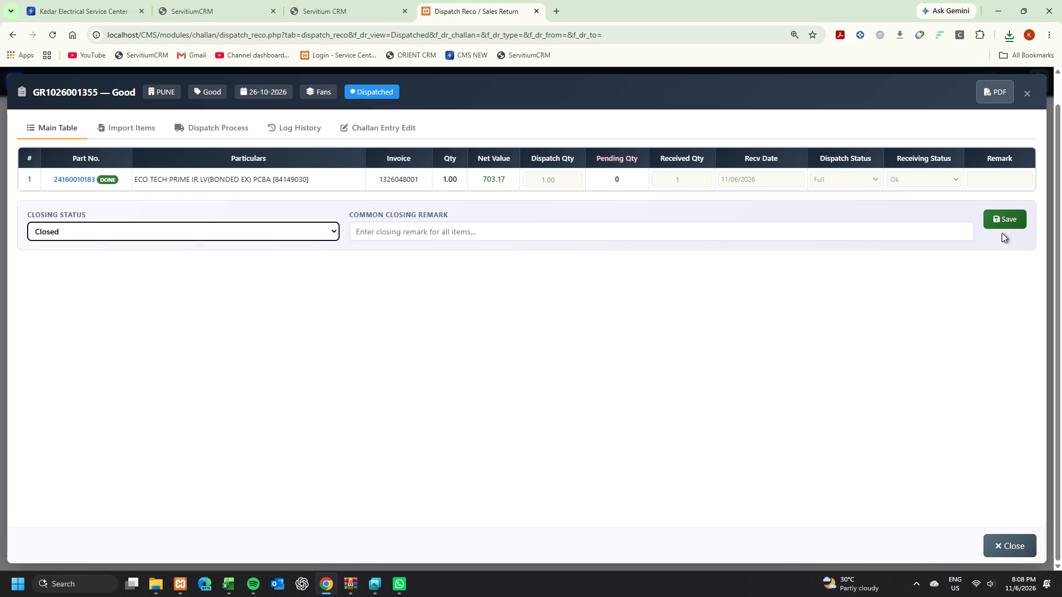
pyautogui.click(998, 223)
pyautogui.click(1022, 96)
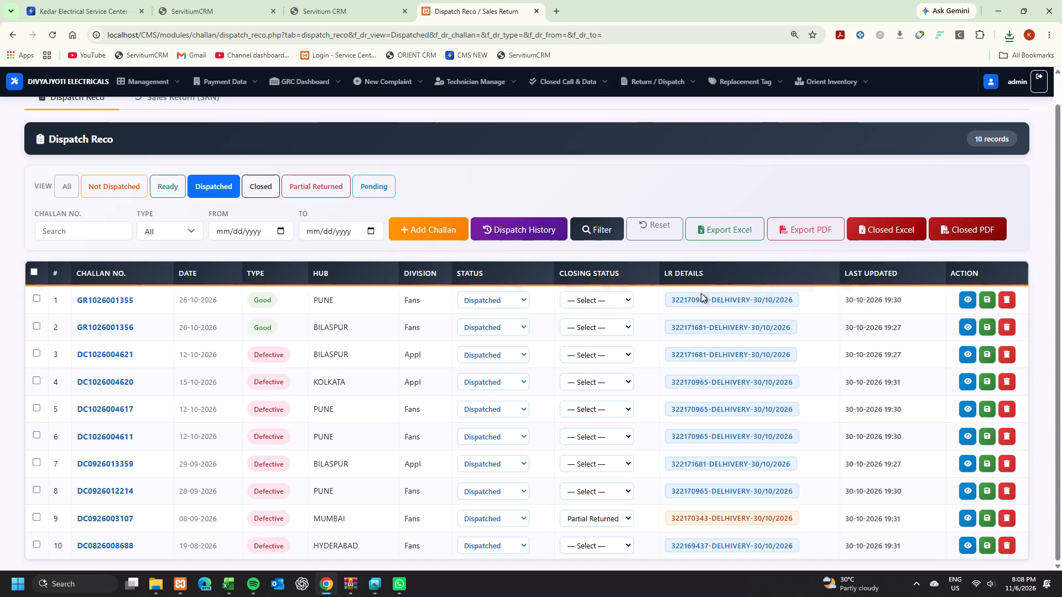
pyautogui.click(967, 297)
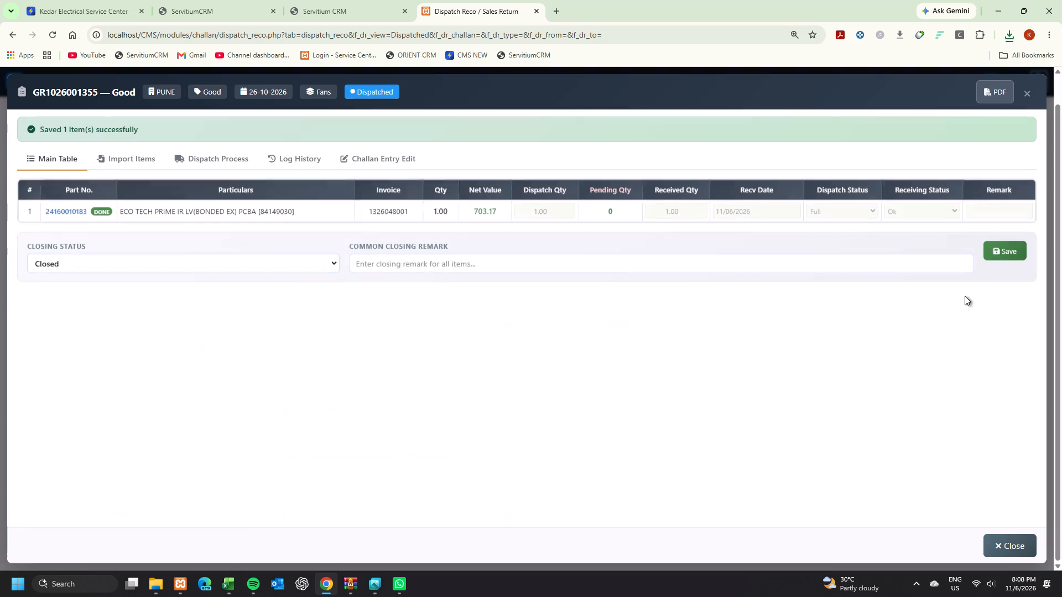
pyautogui.click(1027, 95)
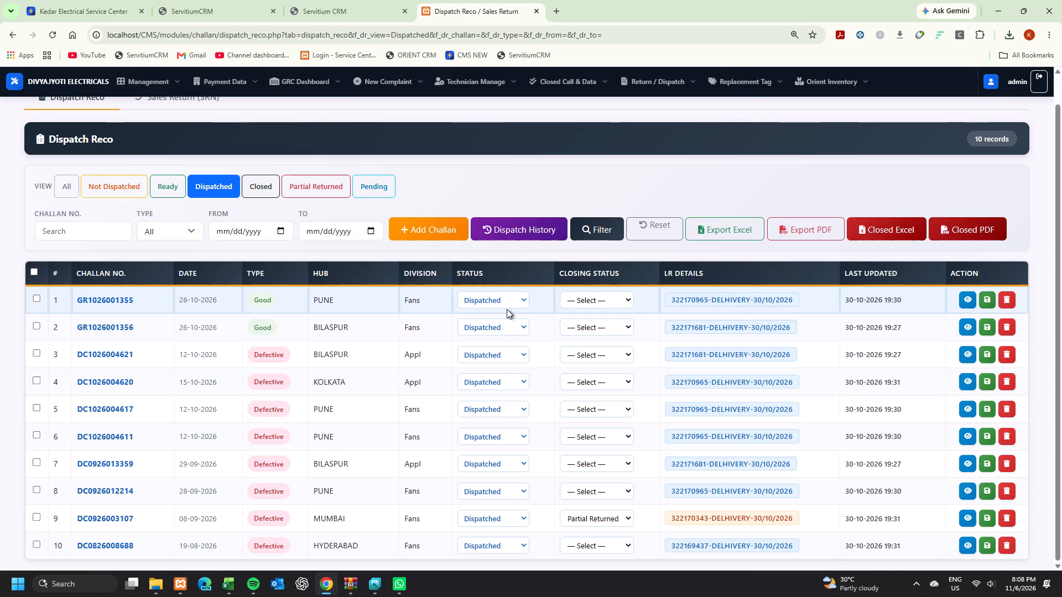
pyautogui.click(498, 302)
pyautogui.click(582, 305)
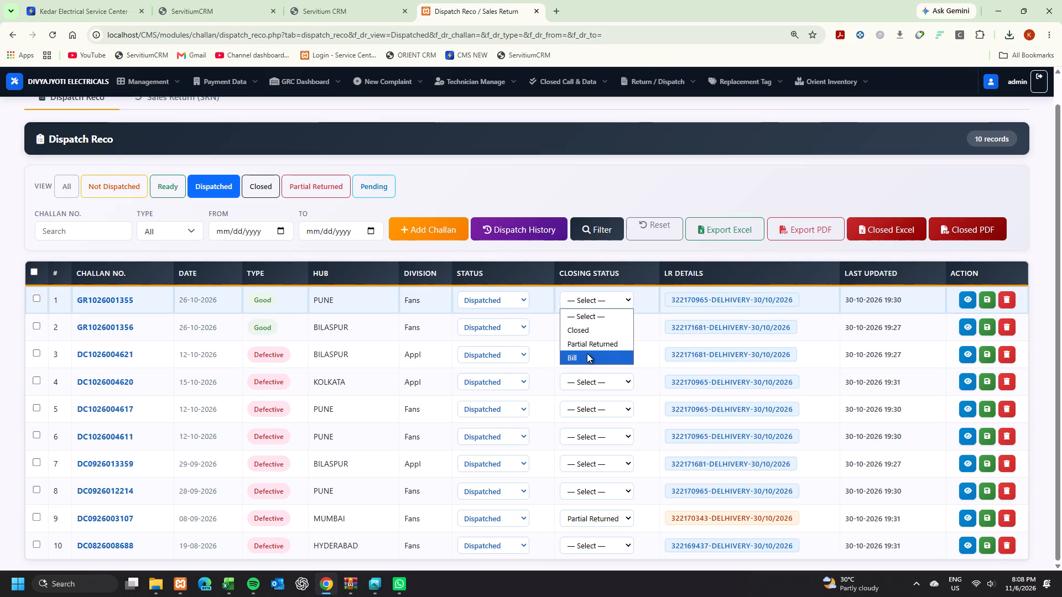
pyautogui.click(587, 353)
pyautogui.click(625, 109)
pyautogui.click(607, 297)
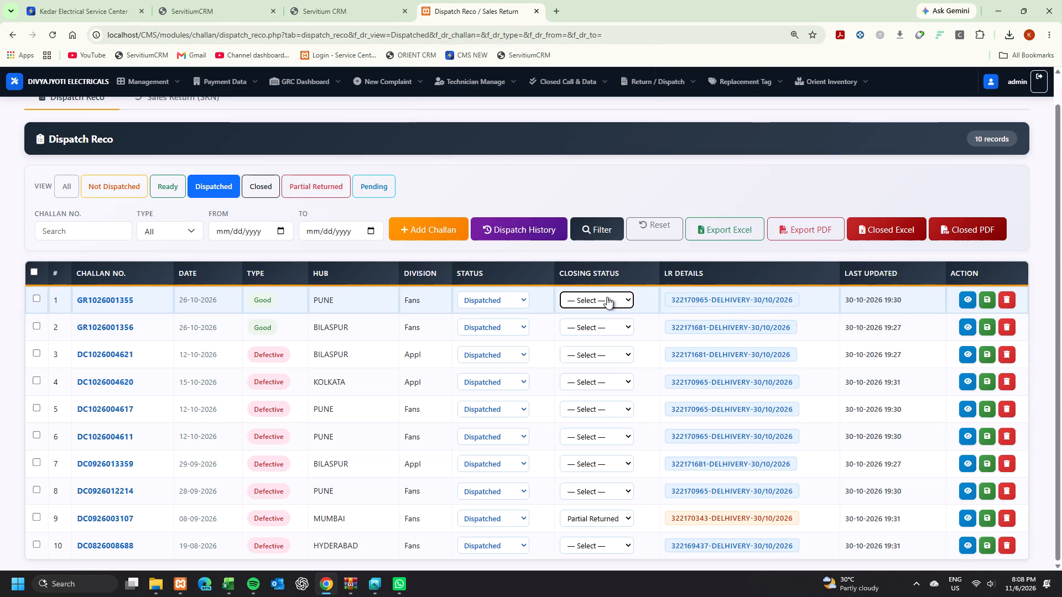
pyautogui.click(595, 328)
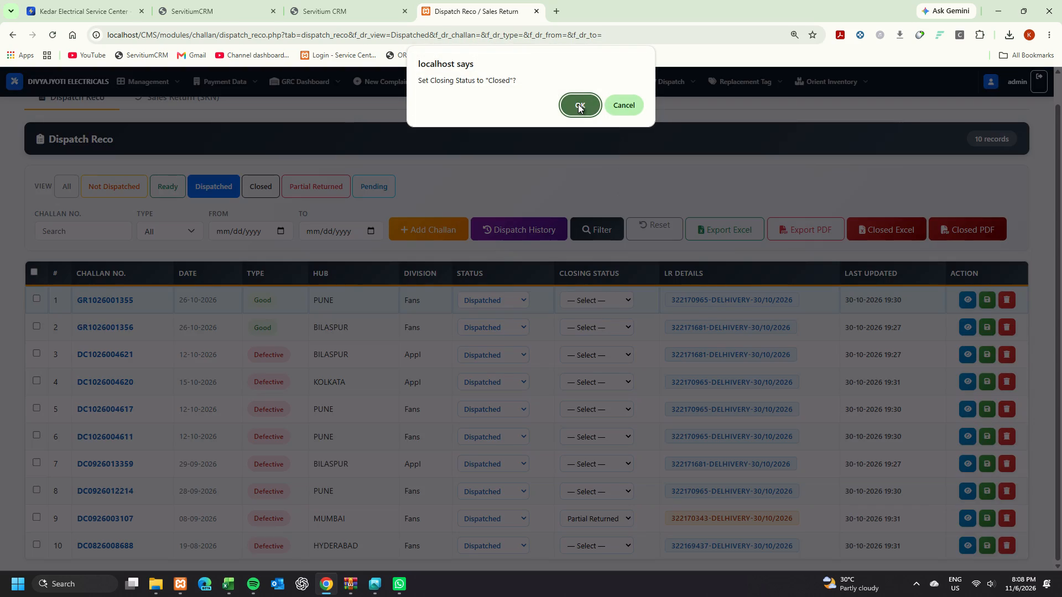
pyautogui.click(578, 104)
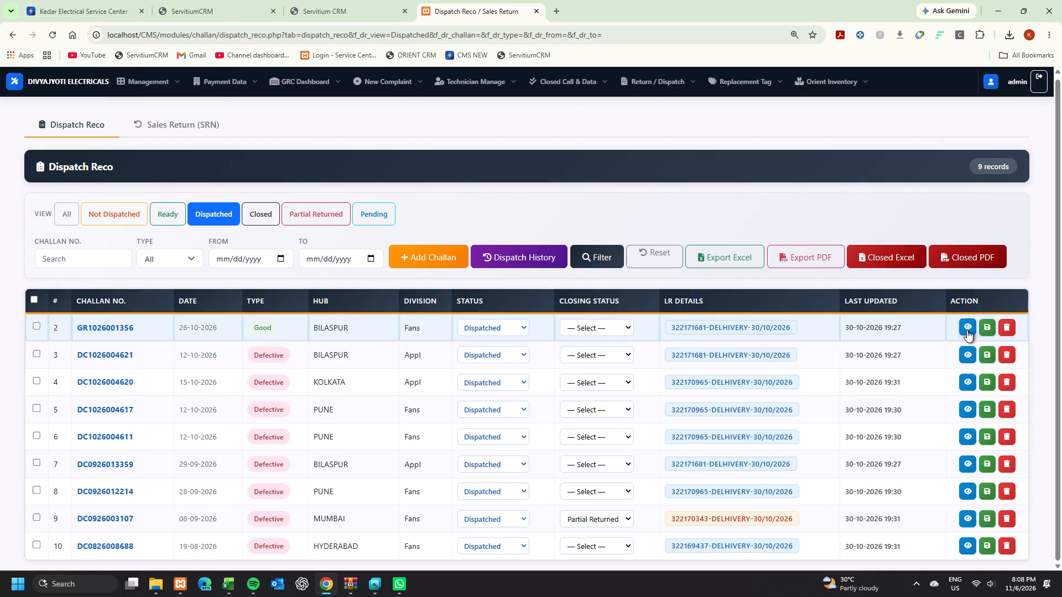
pyautogui.click(965, 328)
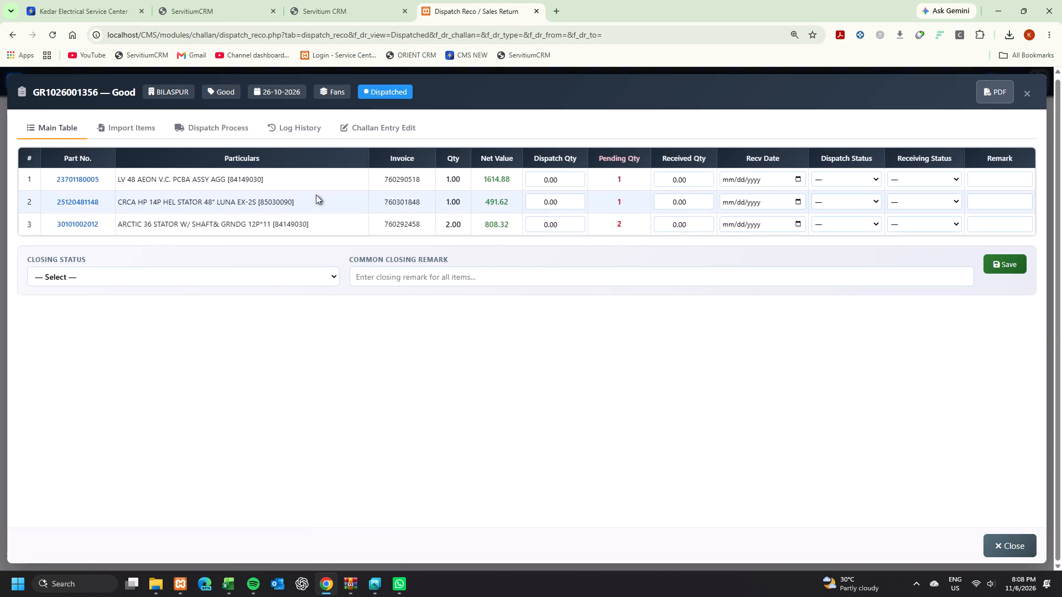
pyautogui.doubleClick(53, 94)
pyautogui.hotkey('ctrl', 'c')
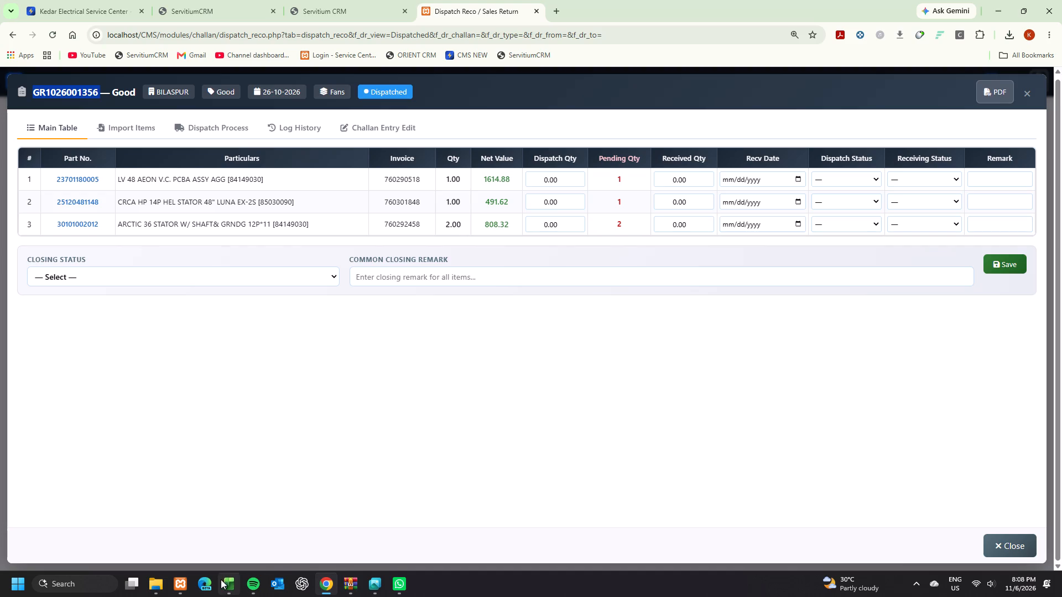
# Switch to the dispatch report in Excel and give the CHALLAN NO. header cell a yellow fill and red font.
pyautogui.click(221, 579)
pyautogui.moveTo(287, 261); pyautogui.dragTo(0, 261)
pyautogui.click(395, 223)
pyautogui.moveTo(413, 215); pyautogui.dragTo(243, 248)
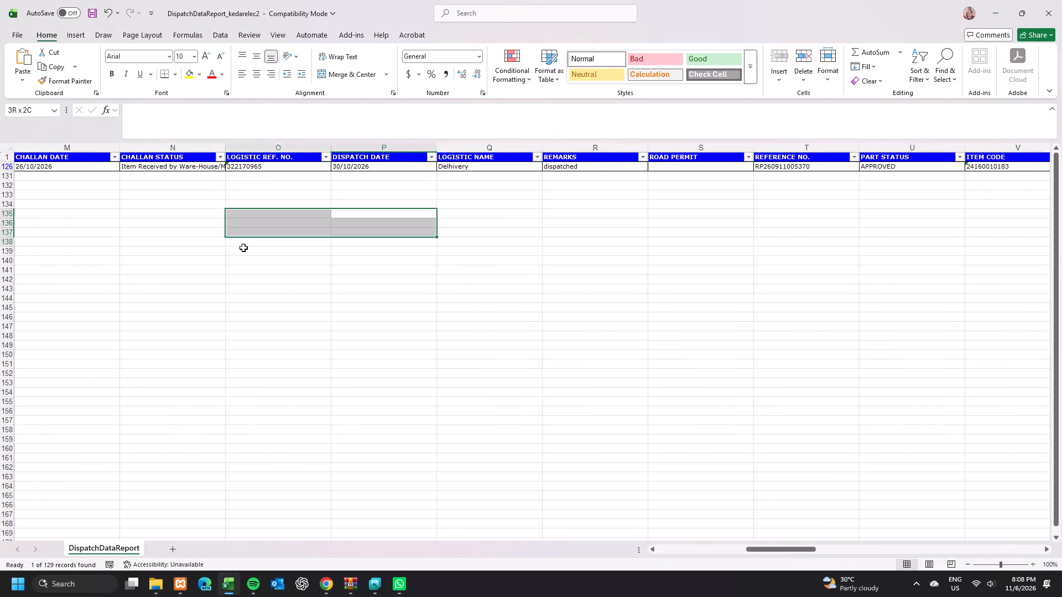
pyautogui.moveTo(243, 248); pyautogui.dragTo(0, 250)
pyautogui.click(278, 216)
pyautogui.click(398, 156)
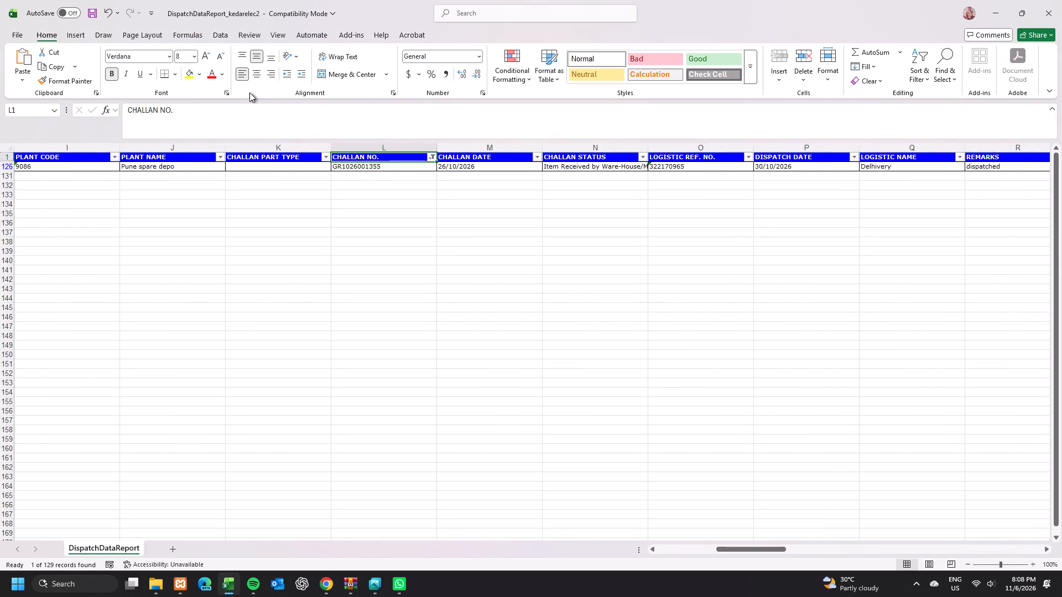
pyautogui.click(191, 78)
pyautogui.click(211, 77)
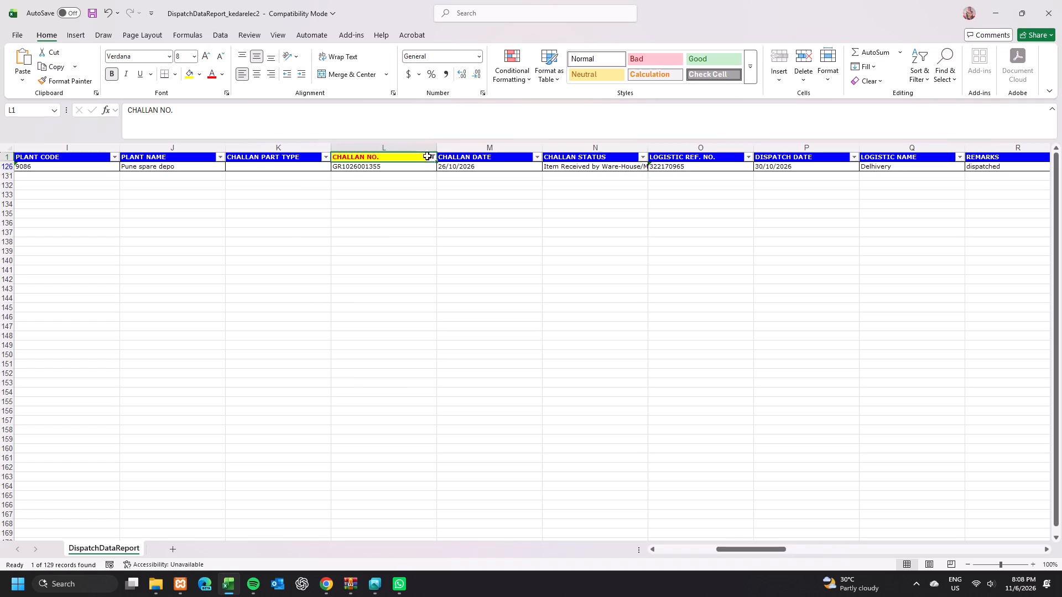
pyautogui.click(430, 158)
pyautogui.click(342, 289)
pyautogui.hotkey('ctrl', 'v')
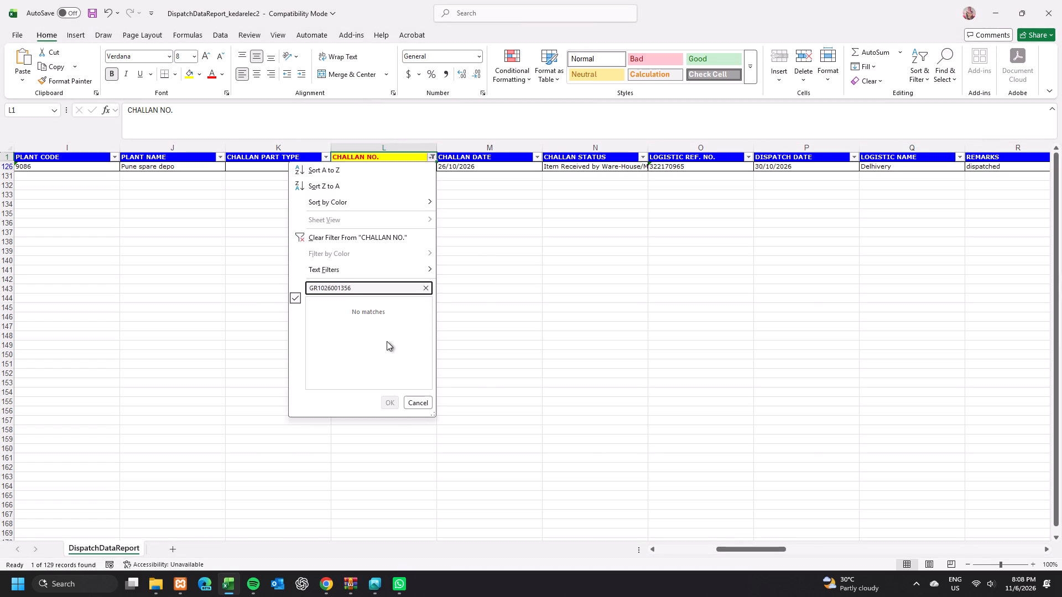
pyautogui.press('BackSpace')
pyautogui.click(388, 403)
pyautogui.moveTo(387, 267); pyautogui.dragTo(1061, 271)
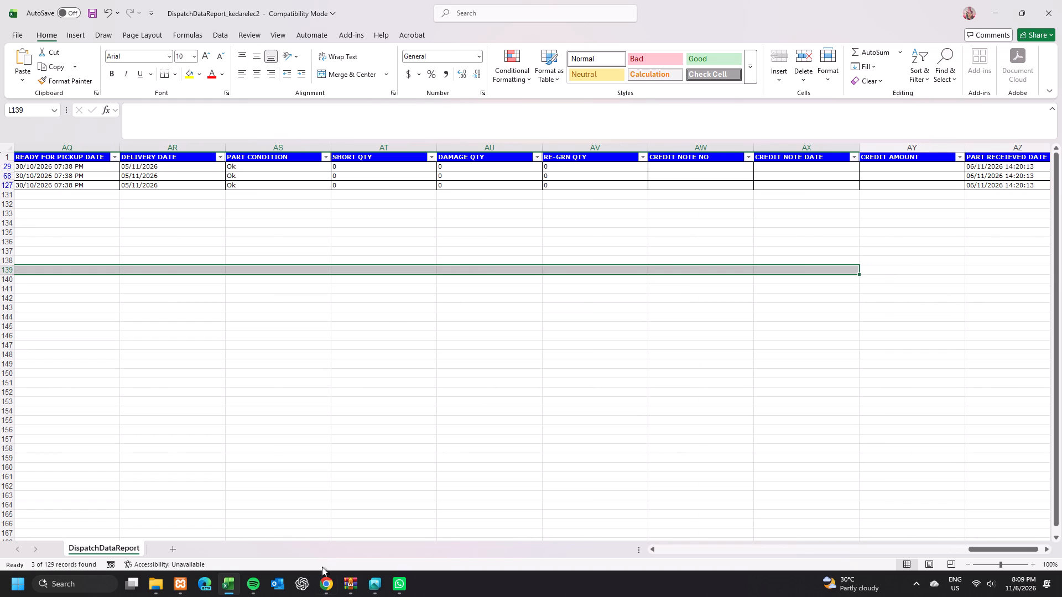
pyautogui.click(322, 579)
pyautogui.click(706, 175)
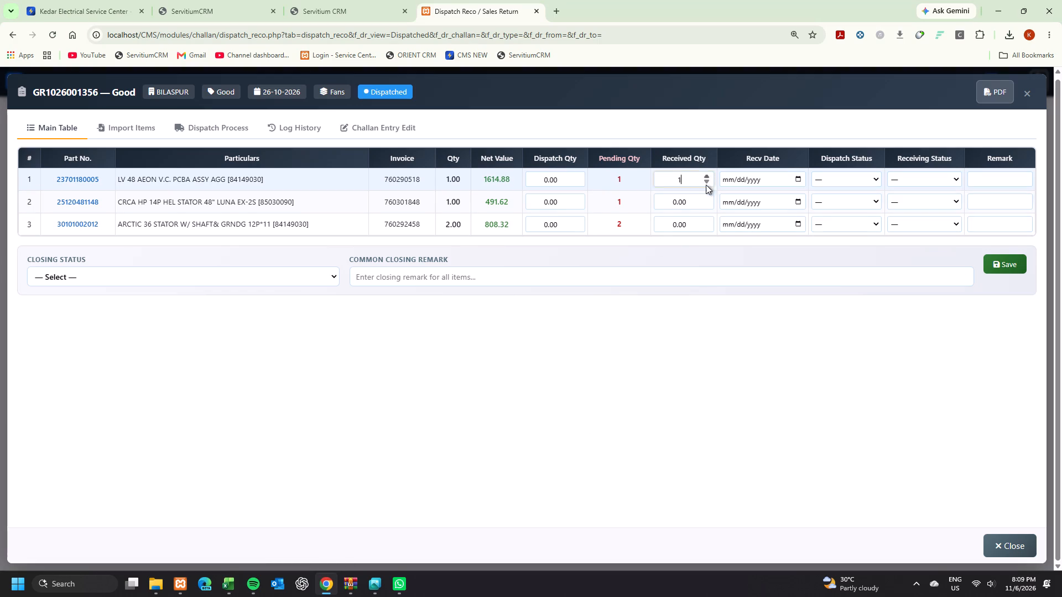
pyautogui.click(706, 200)
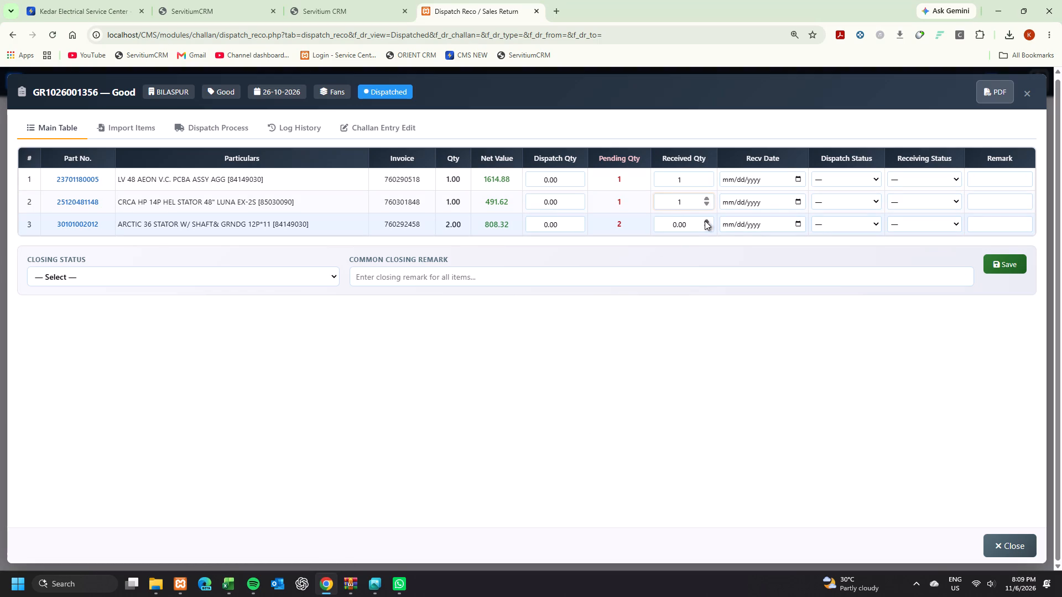
pyautogui.click(705, 221)
pyautogui.click(705, 221)
pyautogui.click(579, 177)
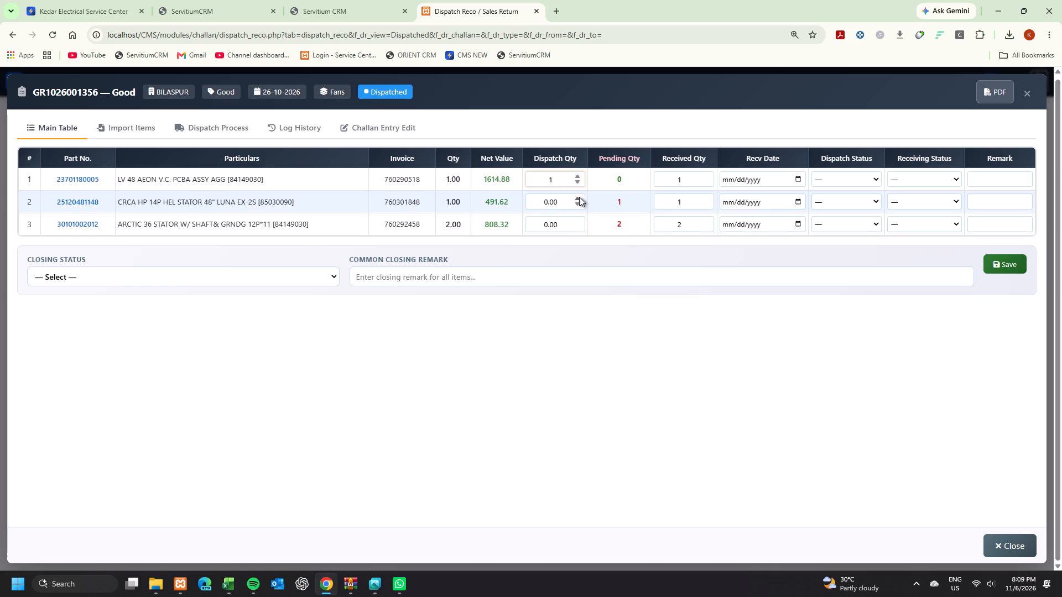
pyautogui.click(579, 197)
pyautogui.doubleClick(577, 221)
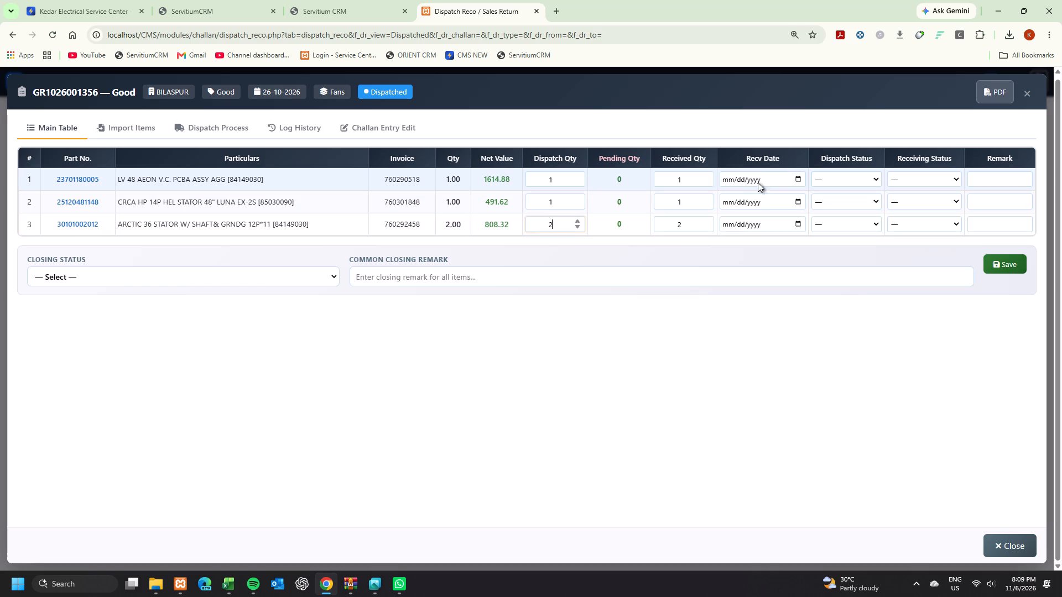
pyautogui.click(795, 181)
pyautogui.click(817, 240)
pyautogui.click(799, 203)
pyautogui.click(817, 264)
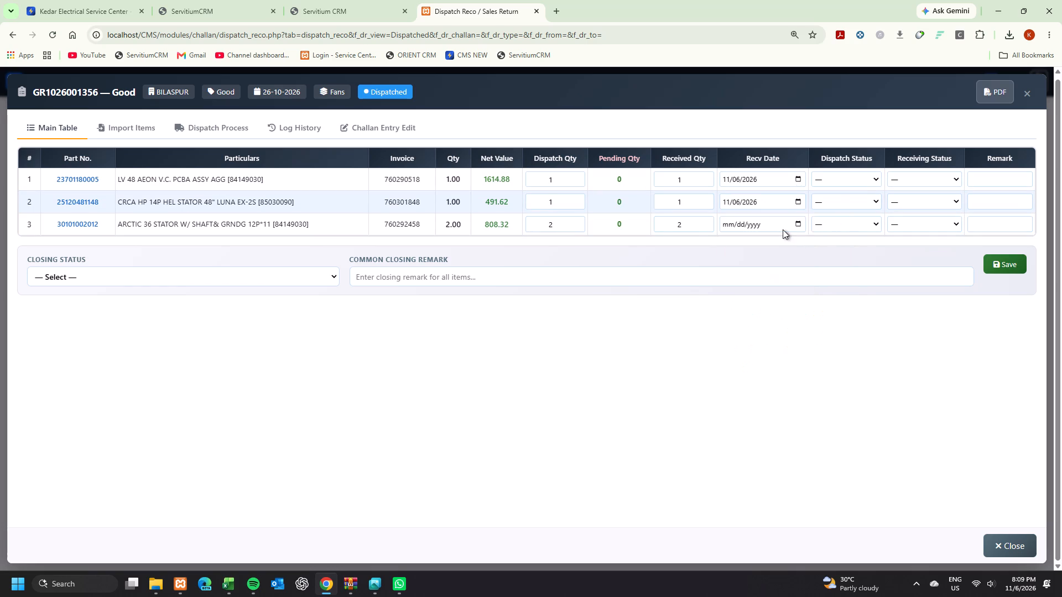
pyautogui.click(798, 226)
pyautogui.click(822, 286)
pyautogui.click(873, 175)
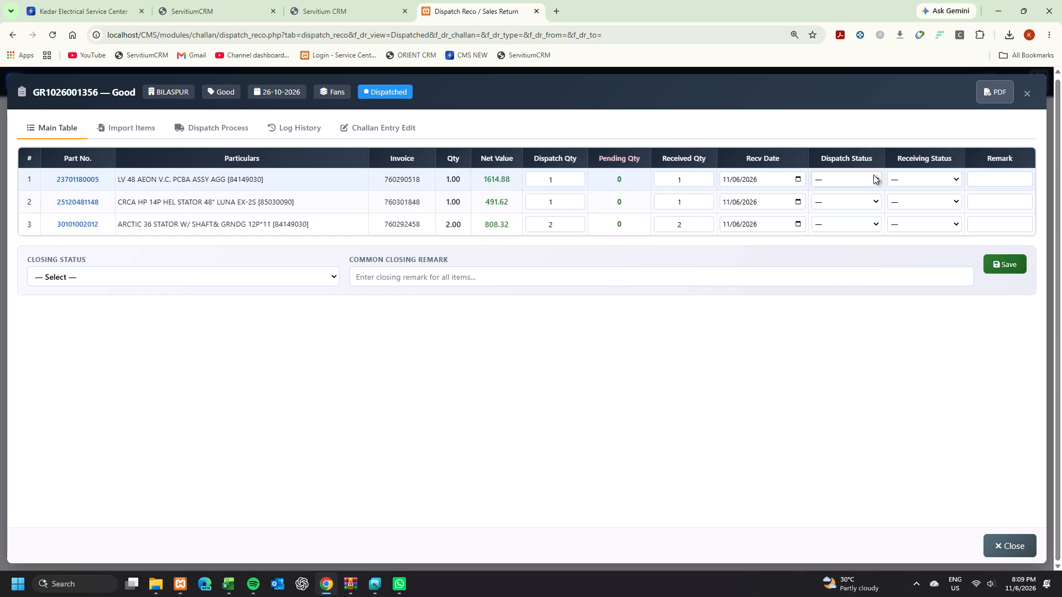
pyautogui.click(844, 207)
pyautogui.click(847, 204)
pyautogui.click(824, 226)
pyautogui.click(834, 221)
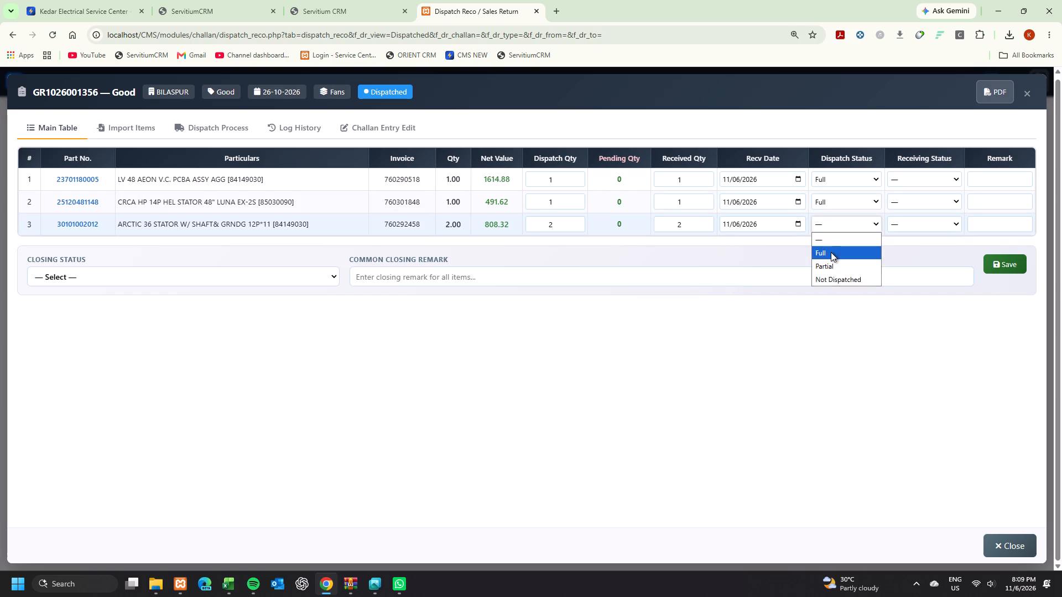
pyautogui.click(831, 252)
pyautogui.click(891, 188)
pyautogui.click(902, 185)
pyautogui.click(901, 210)
pyautogui.click(906, 205)
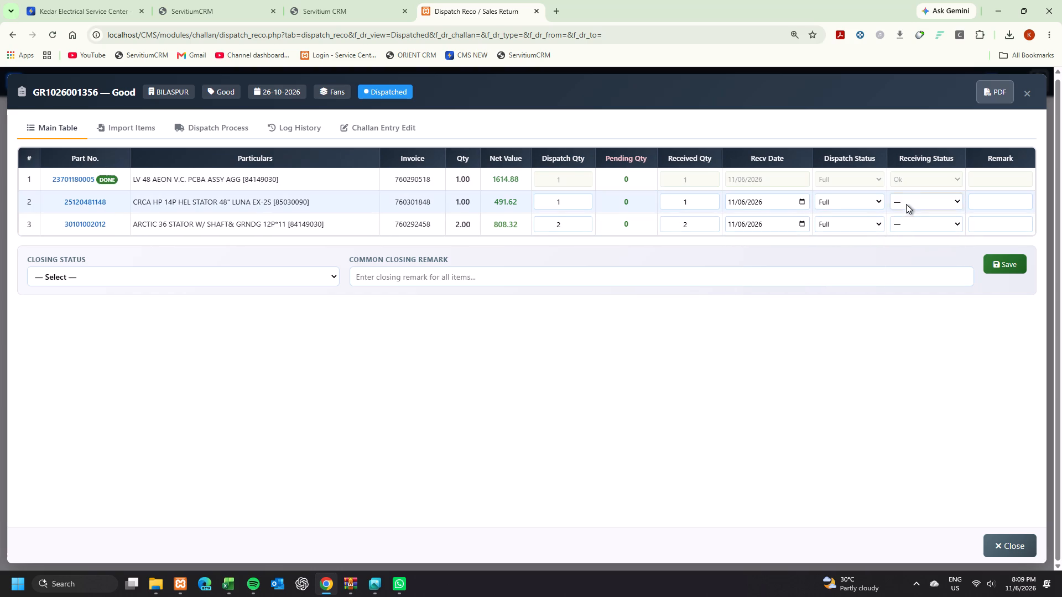
pyautogui.click(904, 224)
pyautogui.click(909, 224)
pyautogui.click(915, 252)
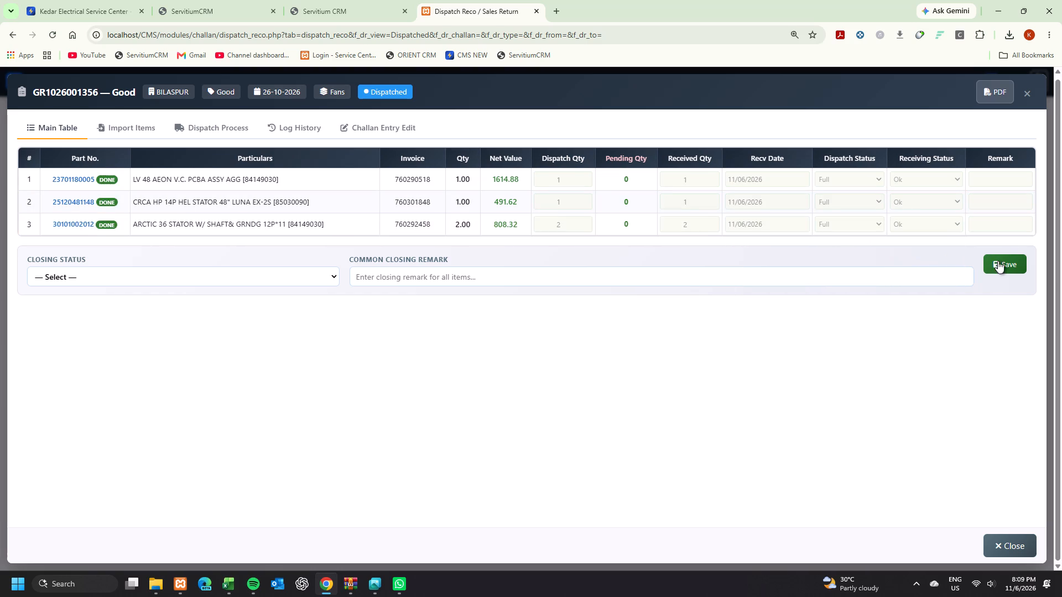
pyautogui.click(998, 261)
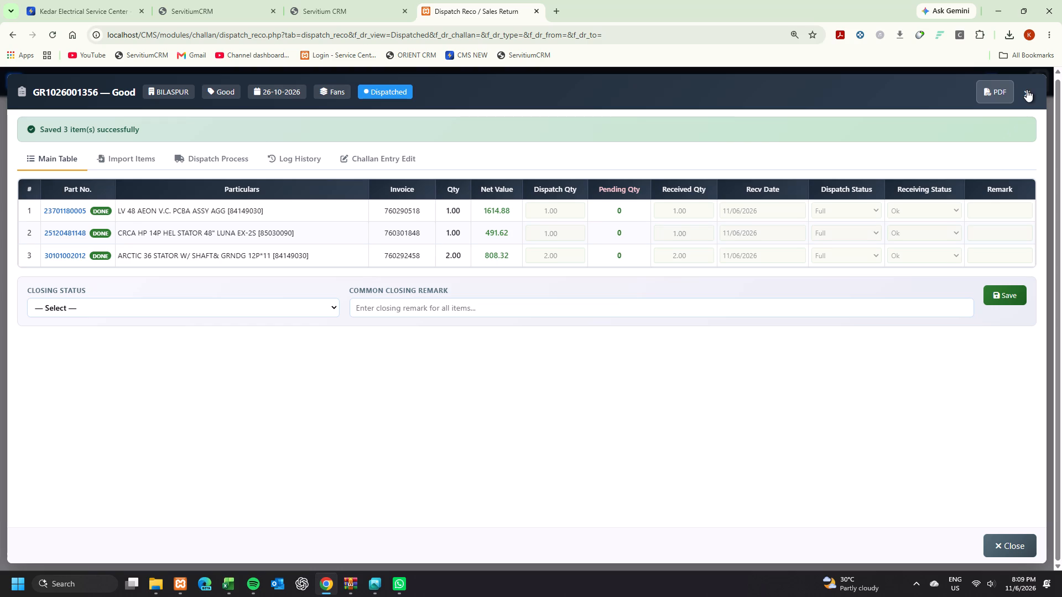
pyautogui.click(1027, 90)
pyautogui.scroll(-4, 638, 322)
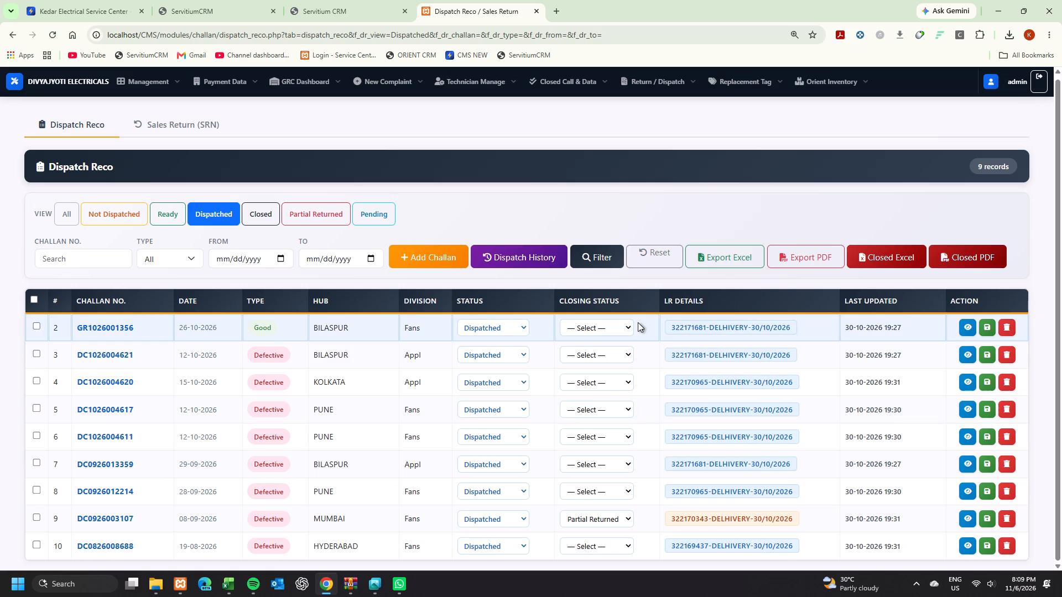
pyautogui.scroll(-2, 638, 322)
pyautogui.click(587, 329)
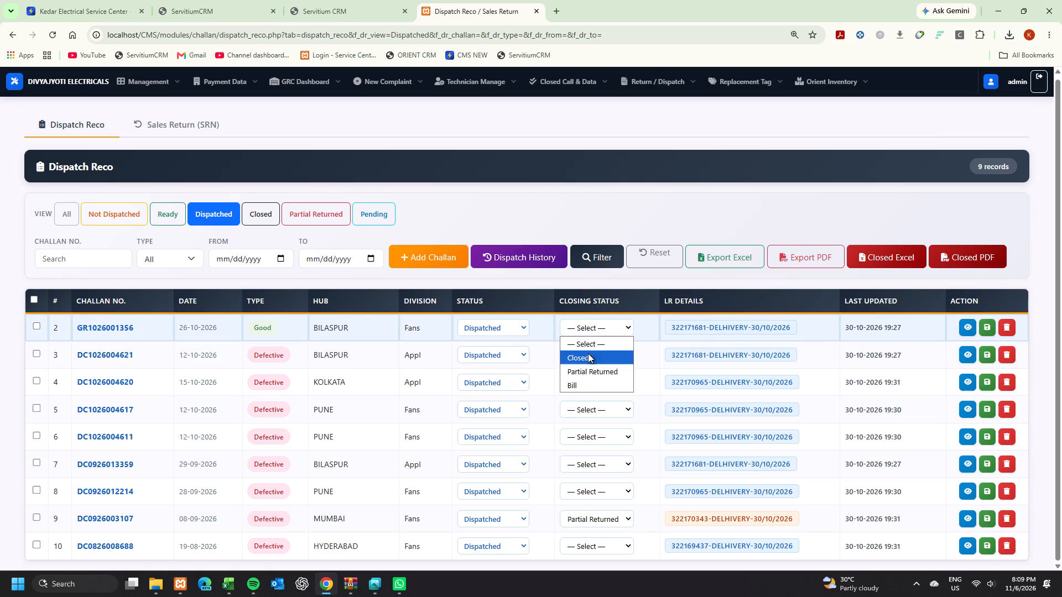
pyautogui.click(588, 358)
pyautogui.click(574, 101)
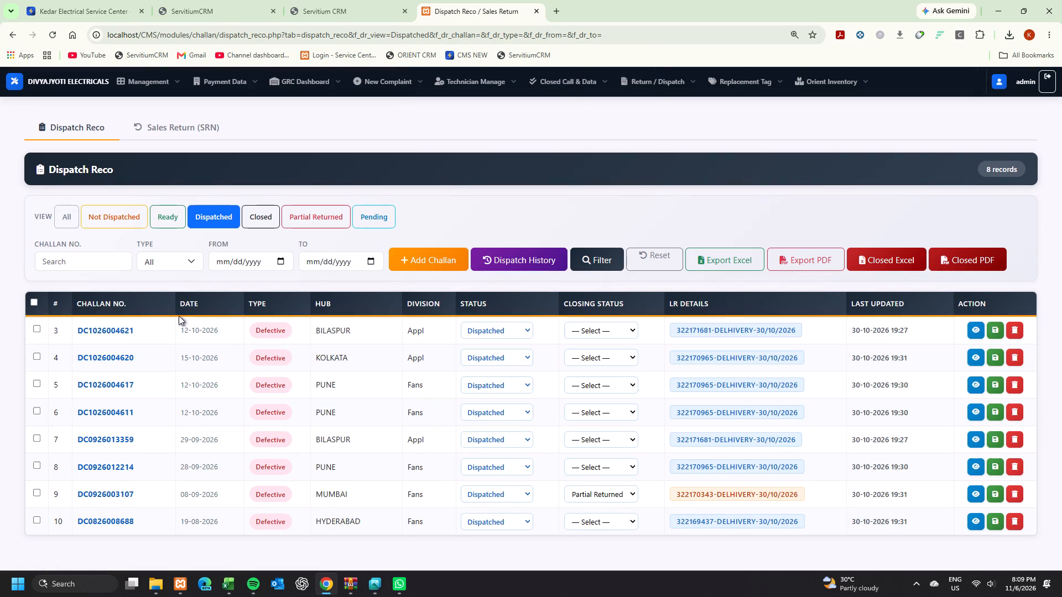
pyautogui.doubleClick(91, 334)
pyautogui.hotkey('ctrl', 'c')
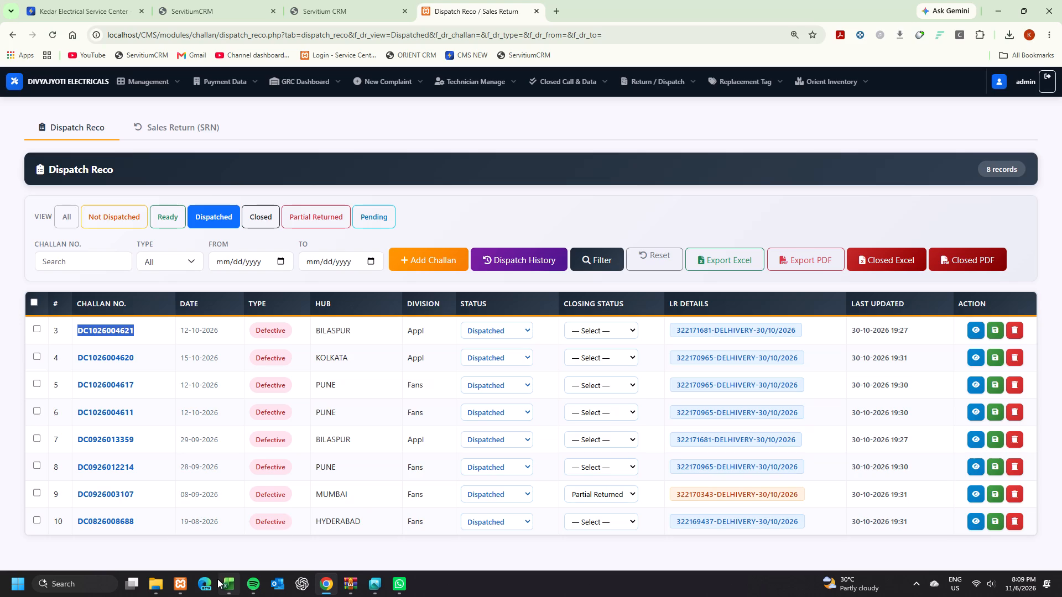
pyautogui.click(218, 579)
pyautogui.moveTo(229, 234); pyautogui.dragTo(0, 248)
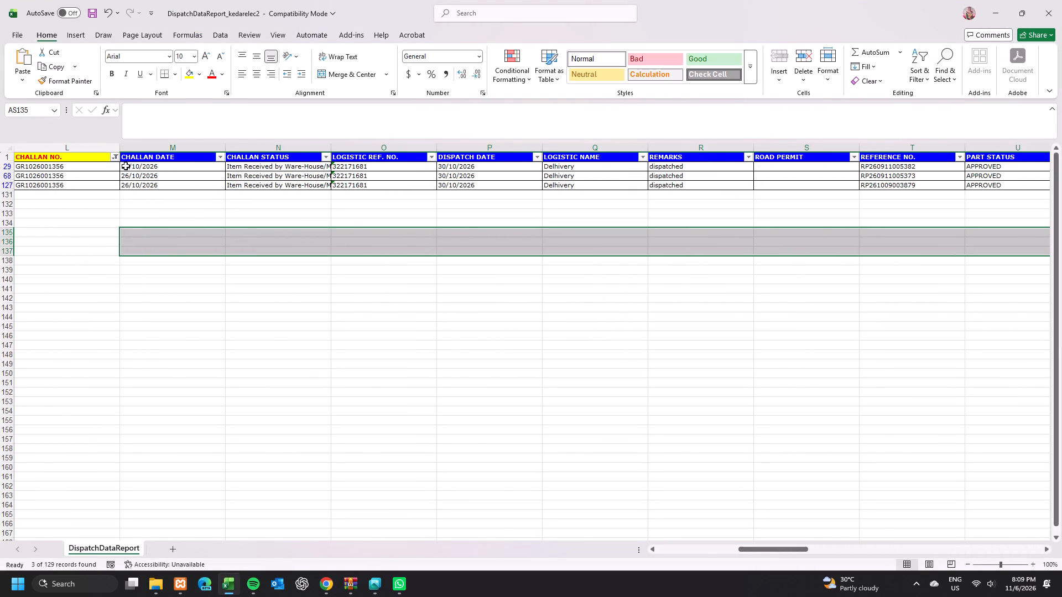
pyautogui.click(116, 160)
pyautogui.click(87, 292)
pyautogui.click(83, 289)
pyautogui.hotkey('ctrl', 'v')
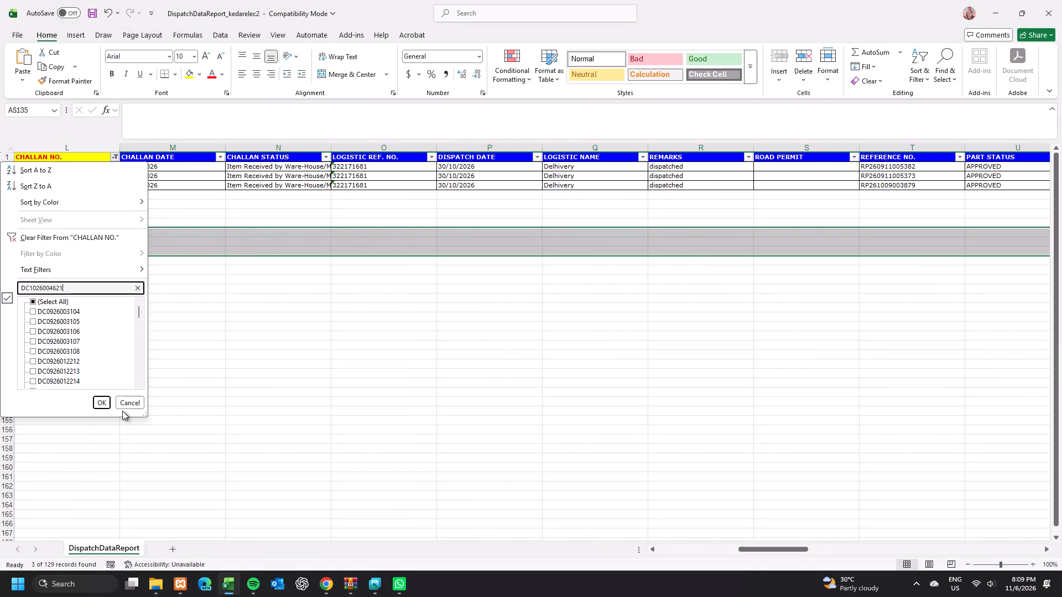
pyautogui.click(106, 404)
pyautogui.moveTo(220, 265); pyautogui.dragTo(1061, 255)
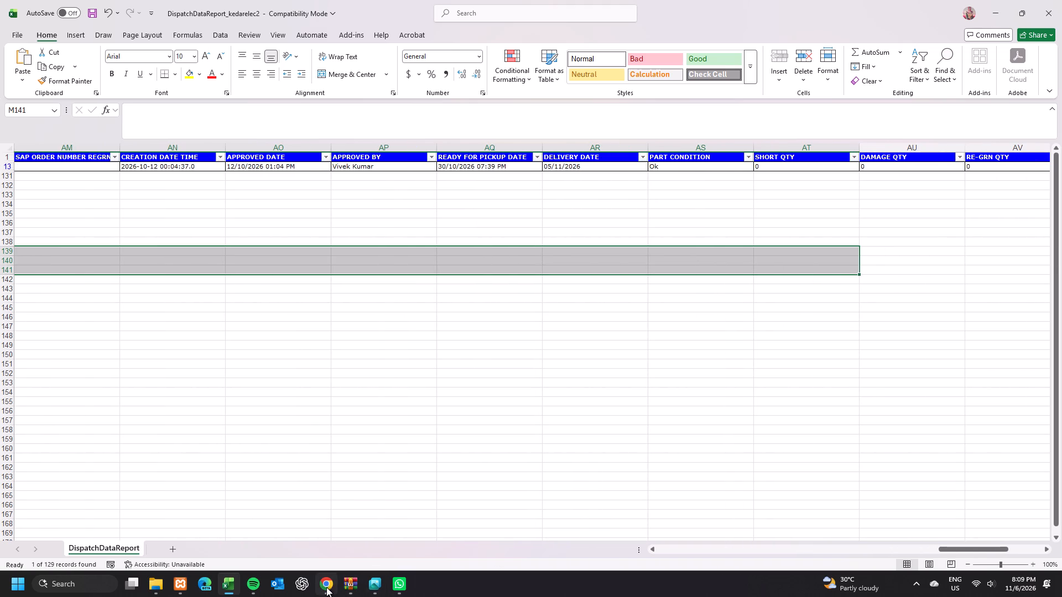
pyautogui.click(326, 587)
pyautogui.click(975, 336)
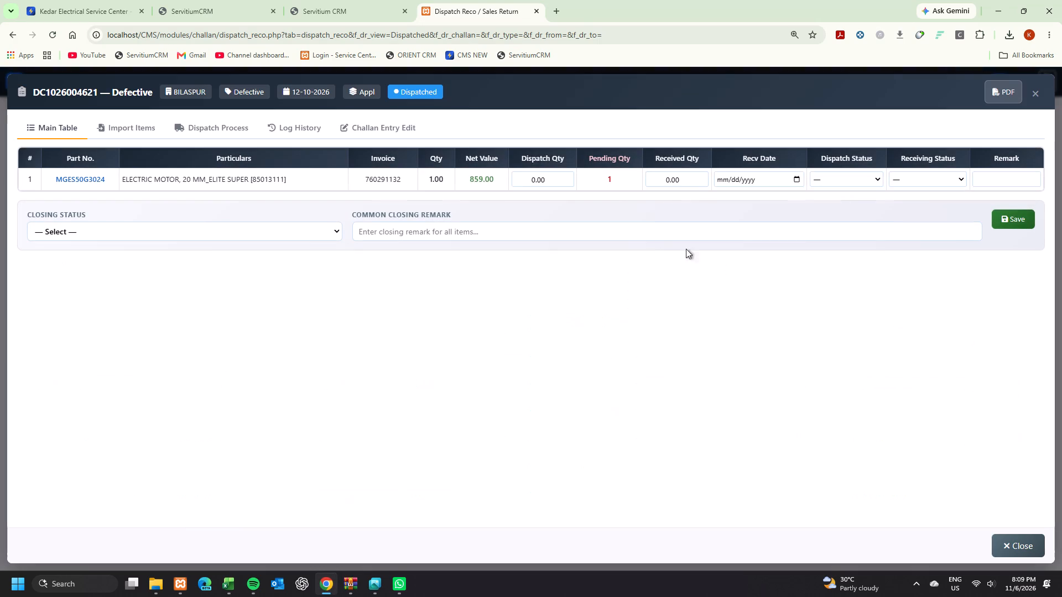
pyautogui.click(569, 177)
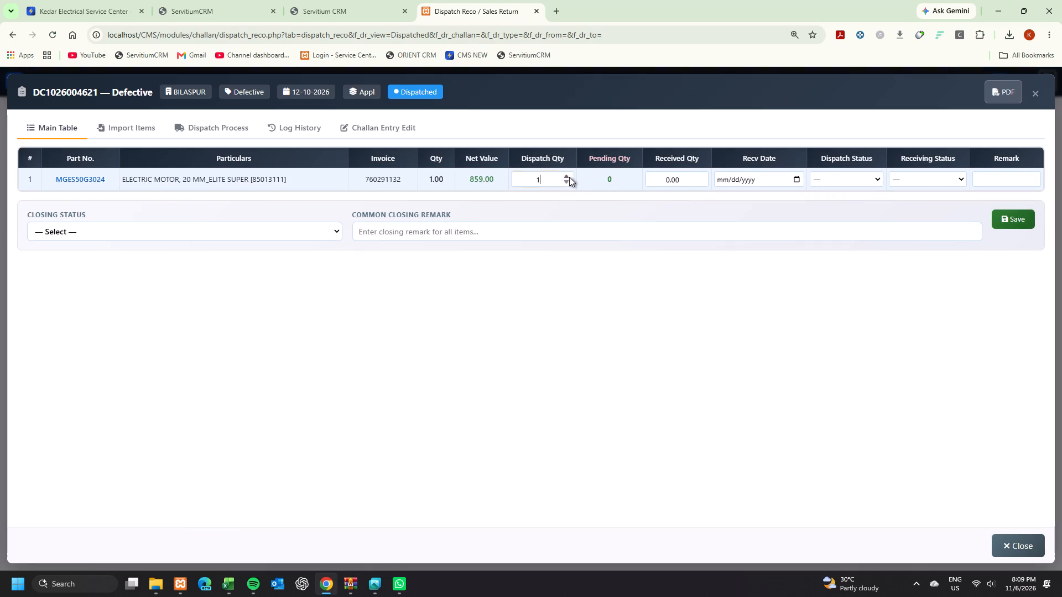
pyautogui.click(701, 176)
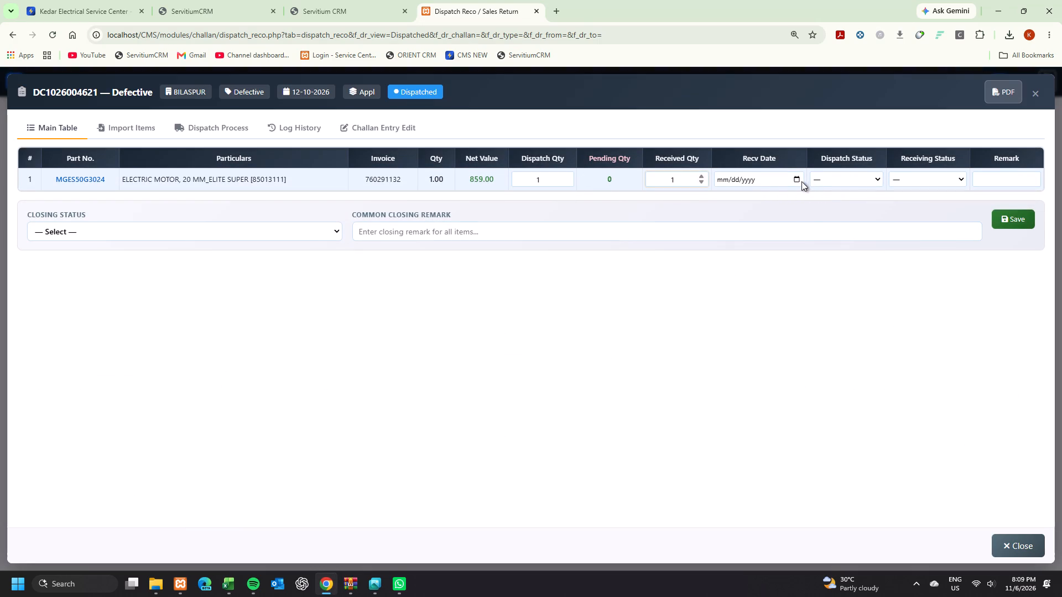
pyautogui.click(795, 179)
pyautogui.click(813, 240)
pyautogui.click(821, 179)
pyautogui.click(826, 209)
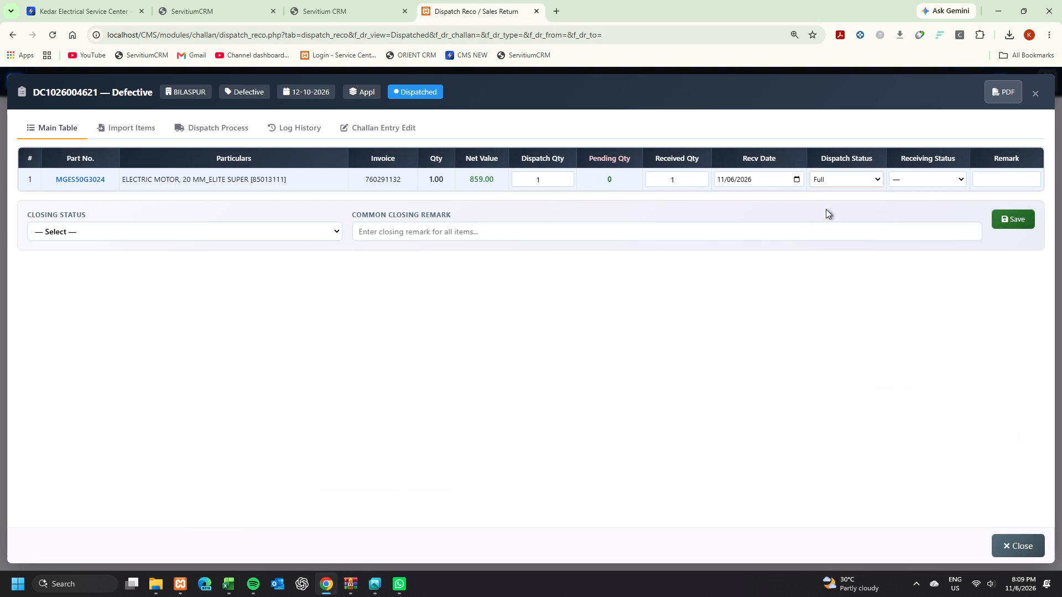
pyautogui.click(998, 215)
pyautogui.click(938, 206)
pyautogui.click(936, 237)
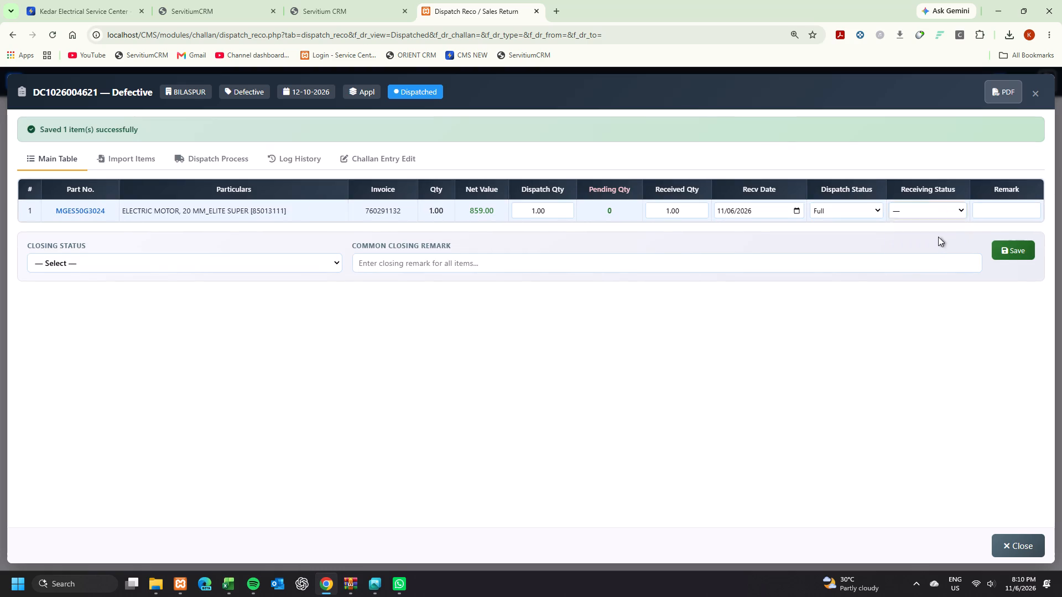
pyautogui.click(997, 248)
pyautogui.click(1037, 93)
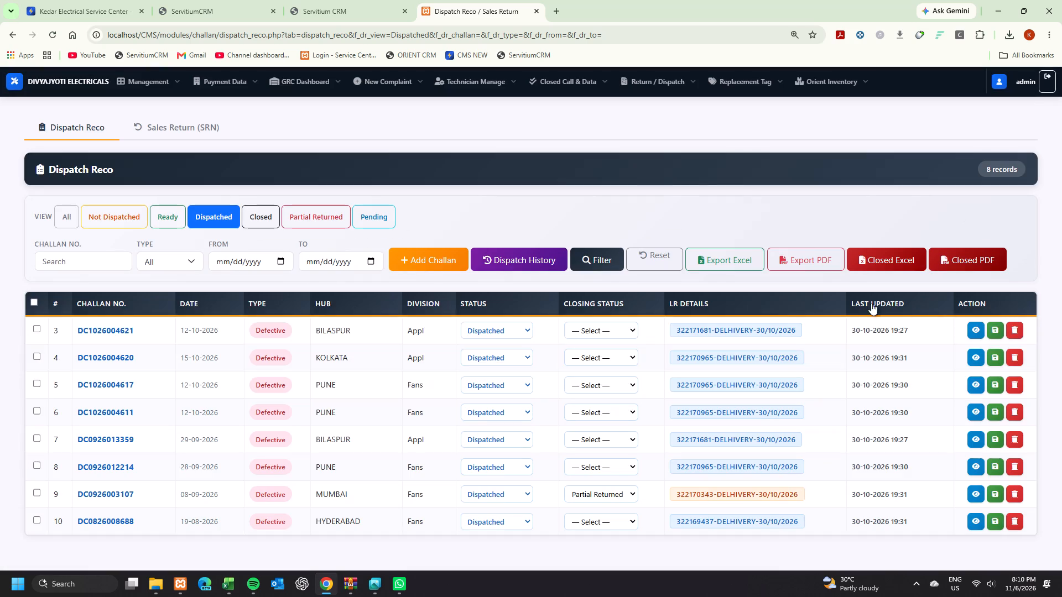
pyautogui.click(608, 334)
pyautogui.click(598, 362)
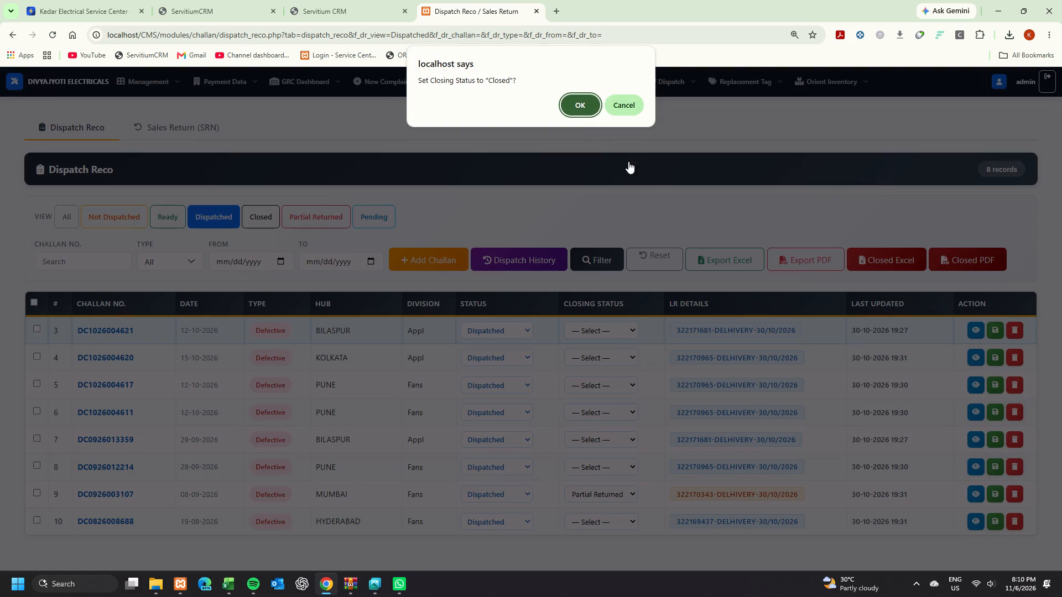
pyautogui.click(578, 114)
pyautogui.doubleClick(114, 334)
pyautogui.hotkey('ctrl', 'c')
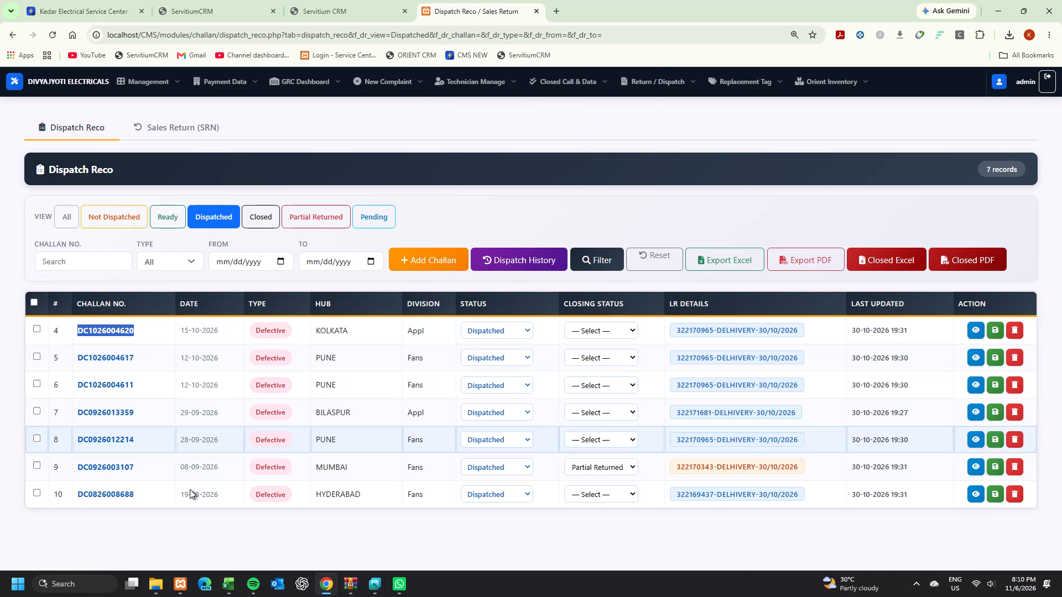
pyautogui.click(229, 585)
pyautogui.moveTo(375, 298); pyautogui.dragTo(0, 297)
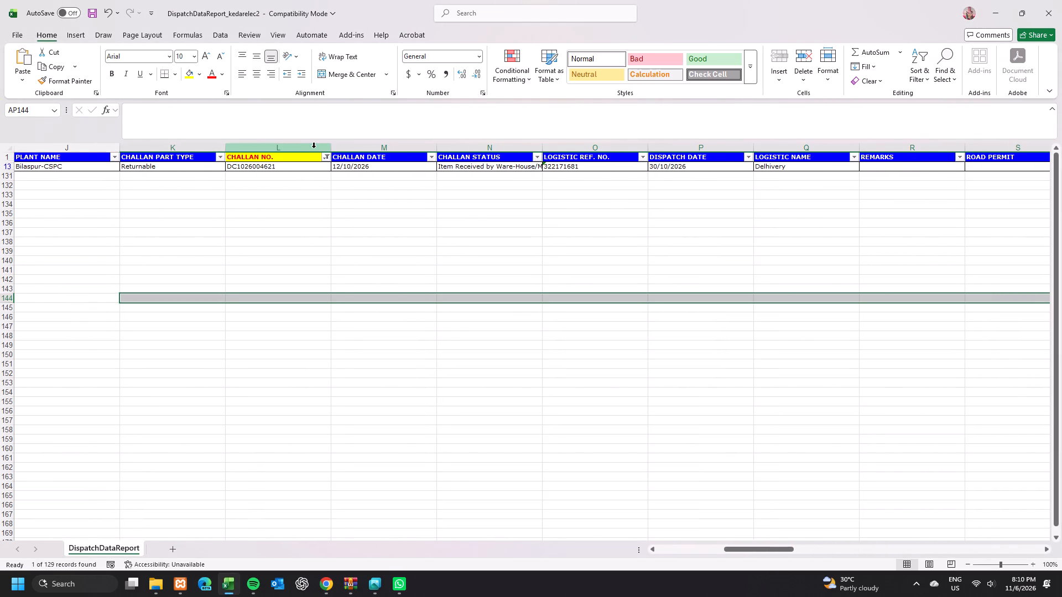
pyautogui.click(321, 156)
pyautogui.click(331, 160)
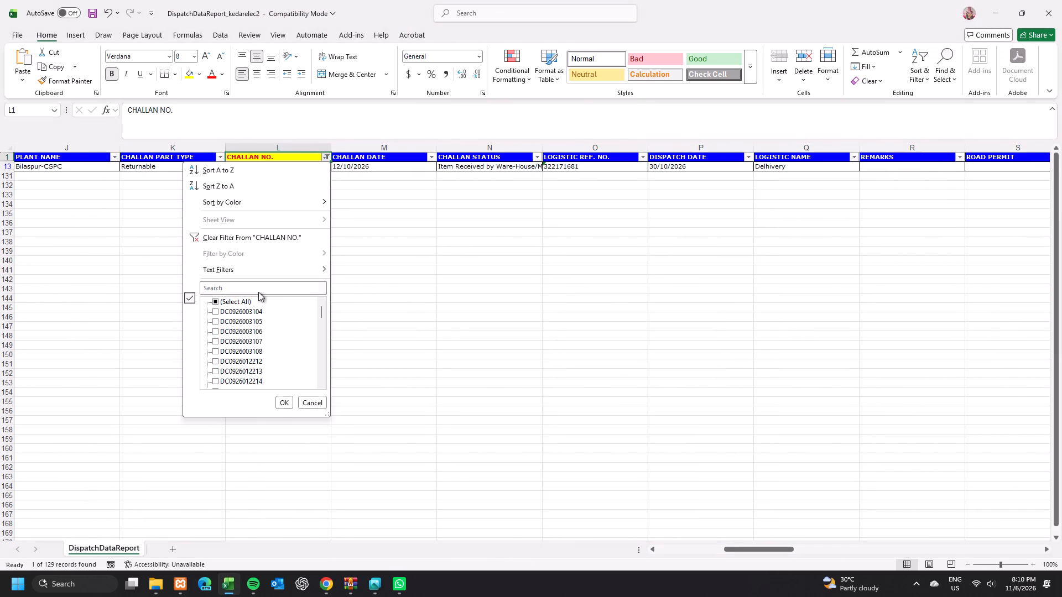
pyautogui.click(258, 291)
pyautogui.hotkey('ctrl', 'v')
pyautogui.click(288, 403)
pyautogui.moveTo(371, 237); pyautogui.dragTo(1002, 251)
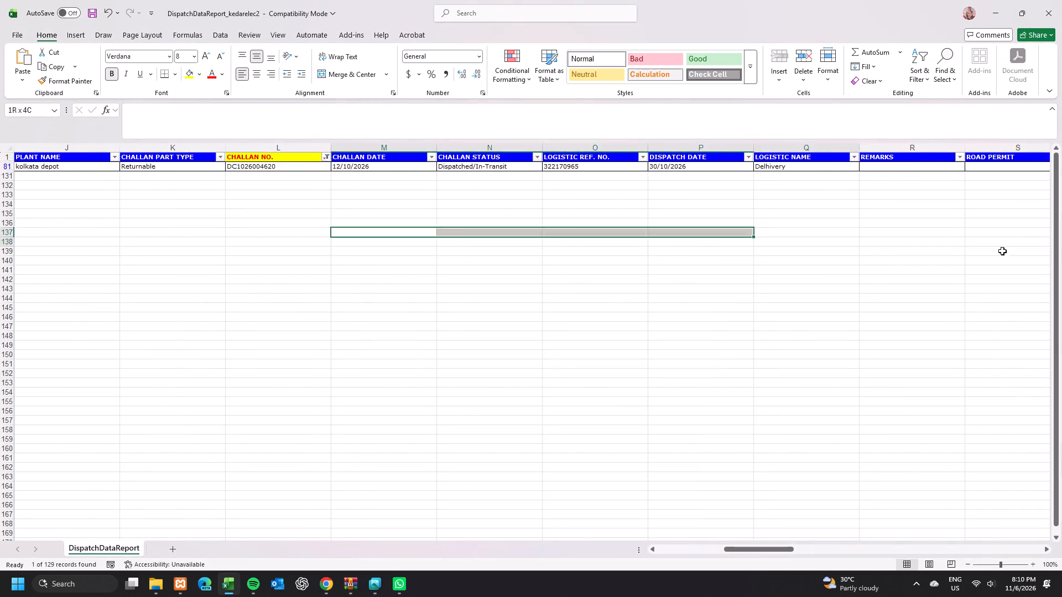
pyautogui.moveTo(1002, 251); pyautogui.dragTo(1061, 251)
pyautogui.moveTo(392, 221); pyautogui.dragTo(889, 221)
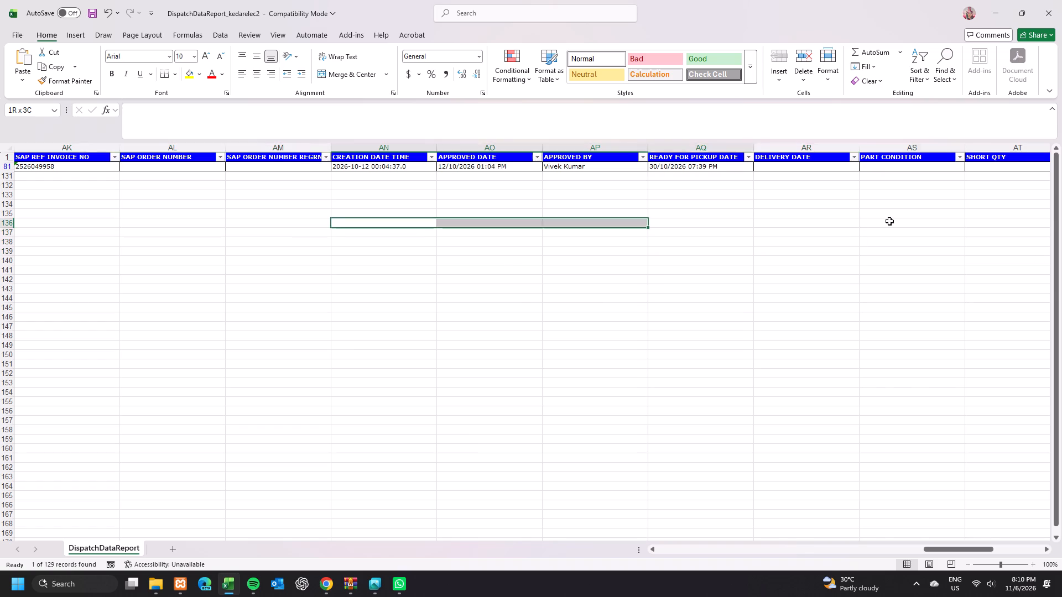
pyautogui.moveTo(889, 221); pyautogui.dragTo(1061, 221)
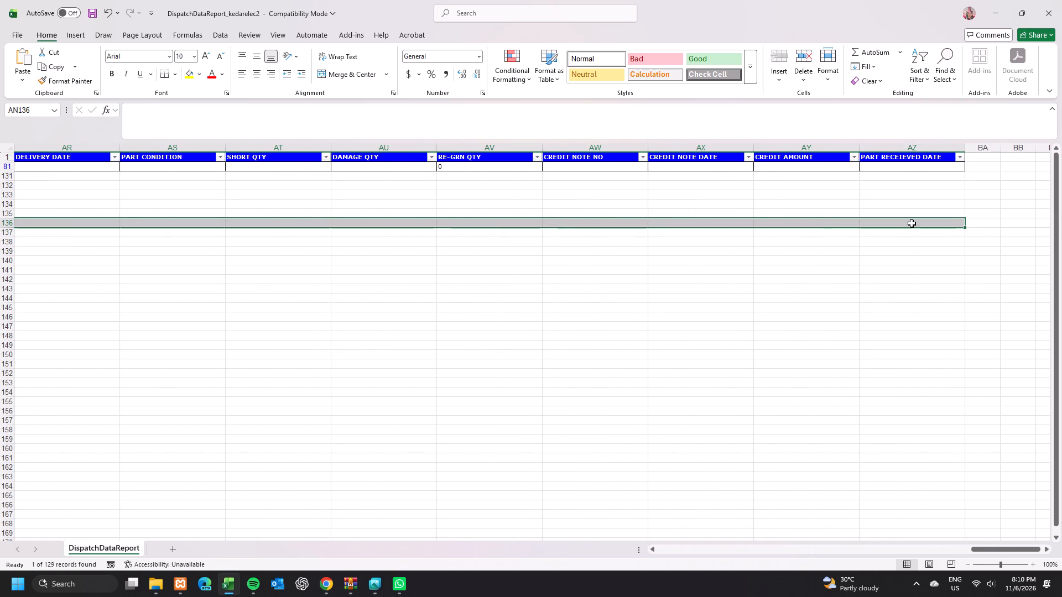
pyautogui.moveTo(825, 201); pyautogui.dragTo(13, 194)
pyautogui.click(196, 239)
pyautogui.moveTo(311, 189); pyautogui.dragTo(0, 198)
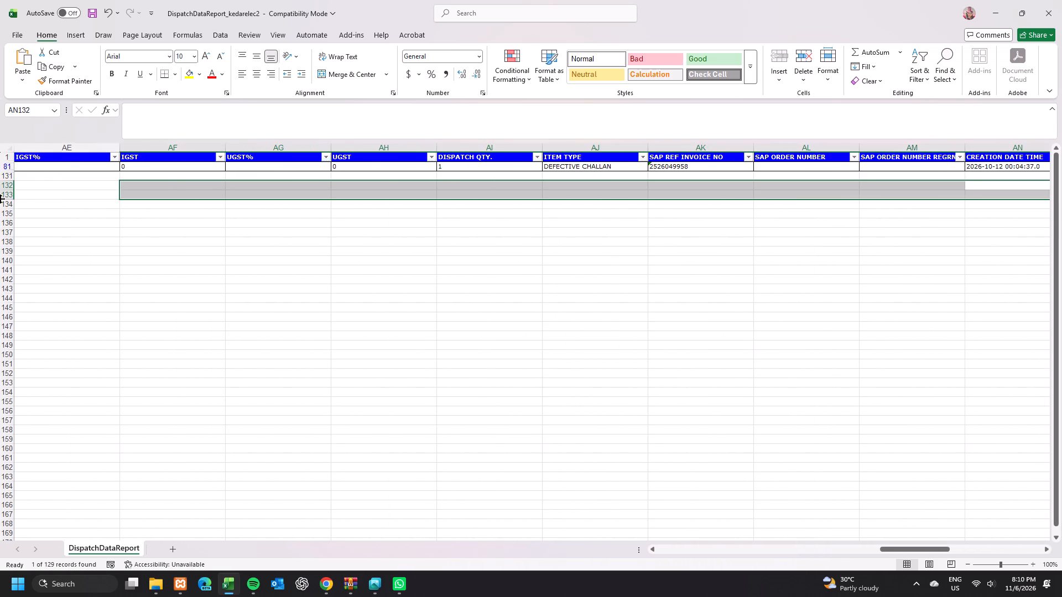
pyautogui.click(294, 255)
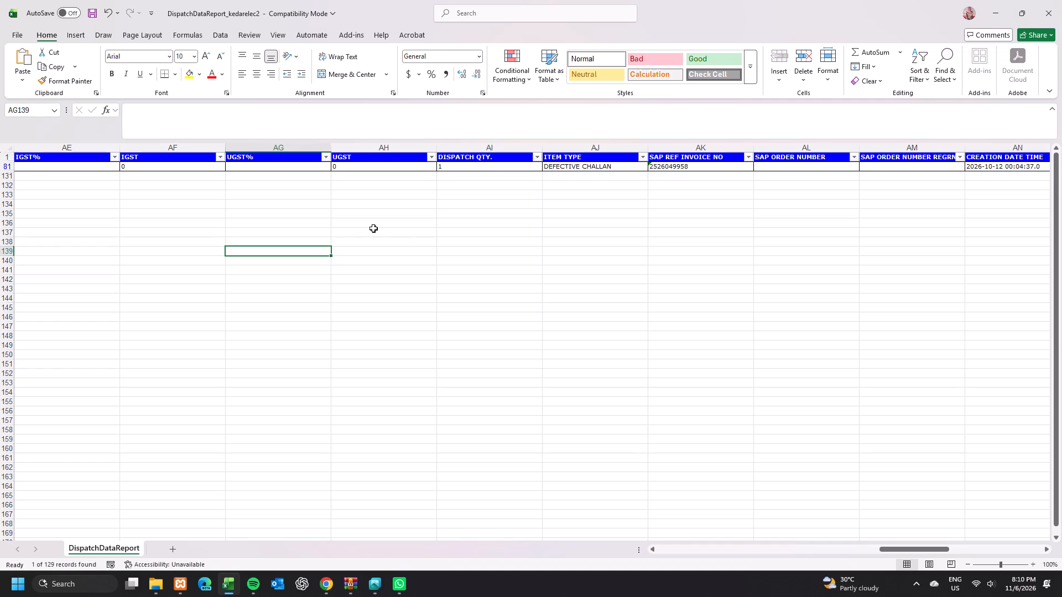
pyautogui.click(324, 583)
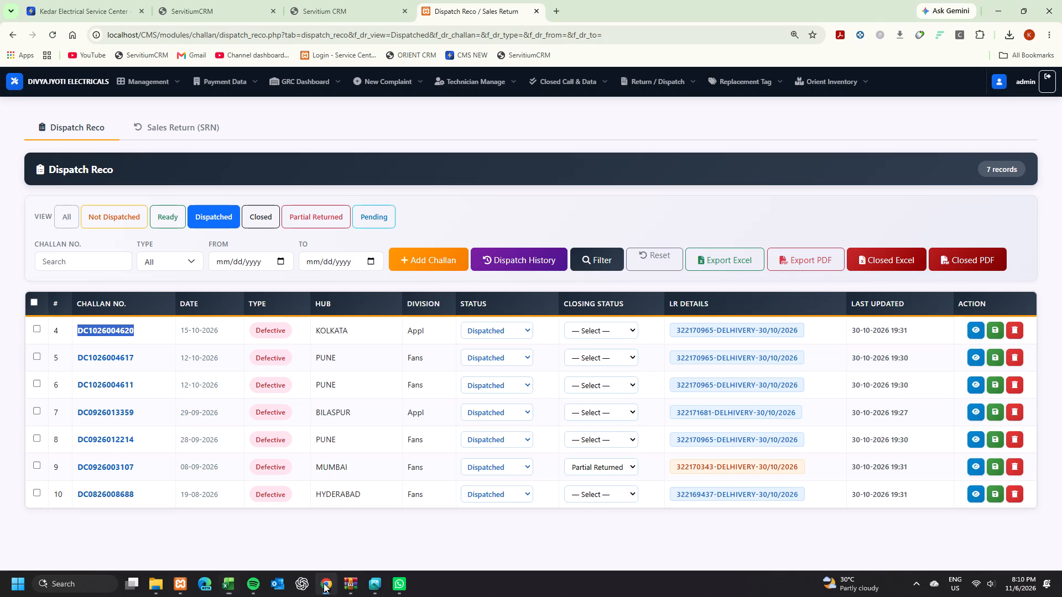
pyautogui.doubleClick(104, 359)
pyautogui.hotkey('ctrl', 'c')
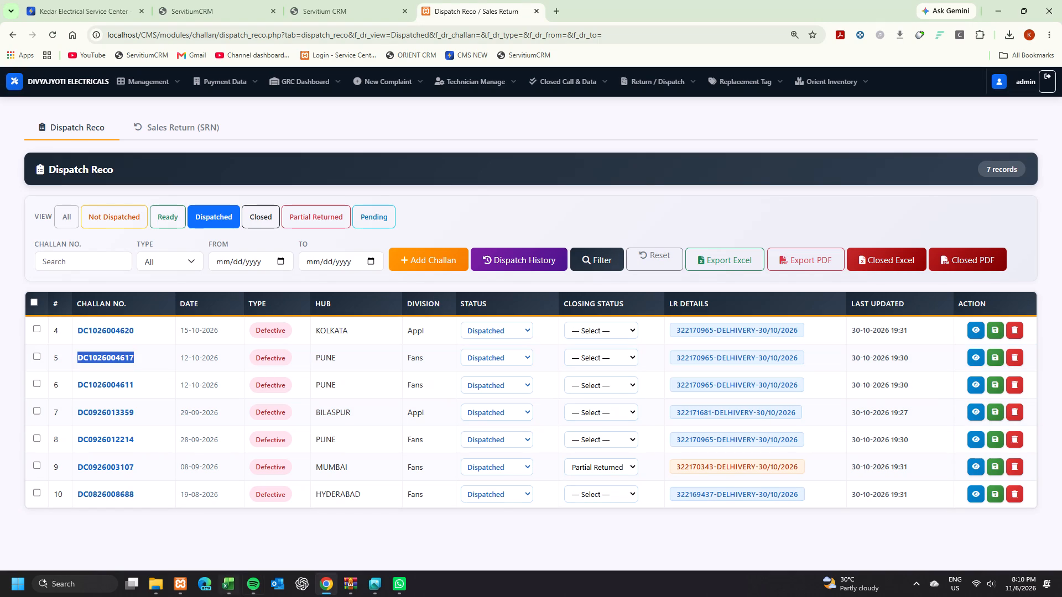
pyautogui.click(232, 587)
pyautogui.moveTo(341, 297); pyautogui.dragTo(0, 296)
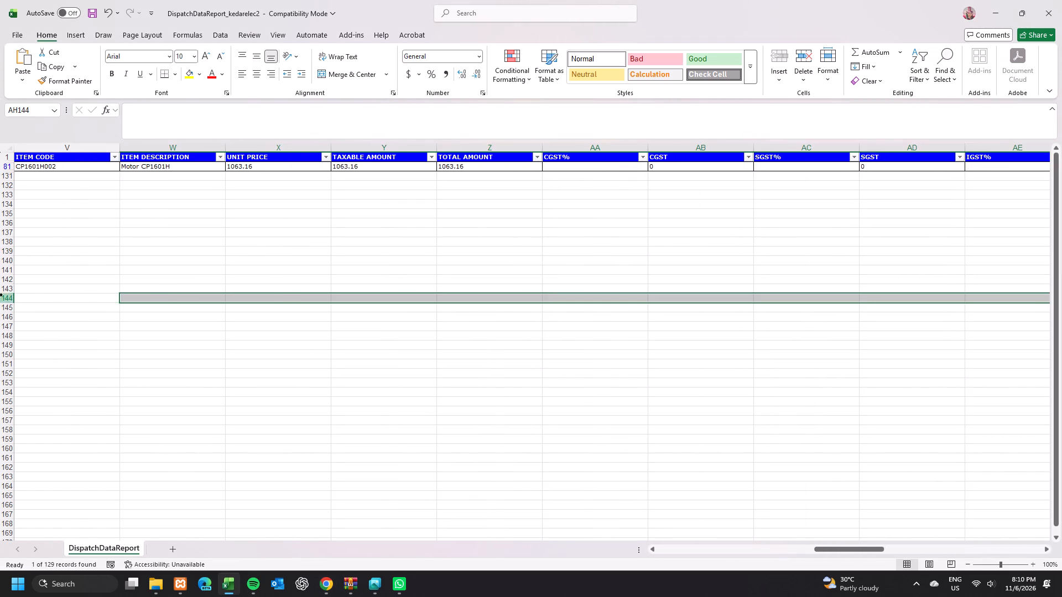
pyautogui.click(241, 231)
pyautogui.moveTo(371, 192); pyautogui.dragTo(0, 197)
pyautogui.click(179, 261)
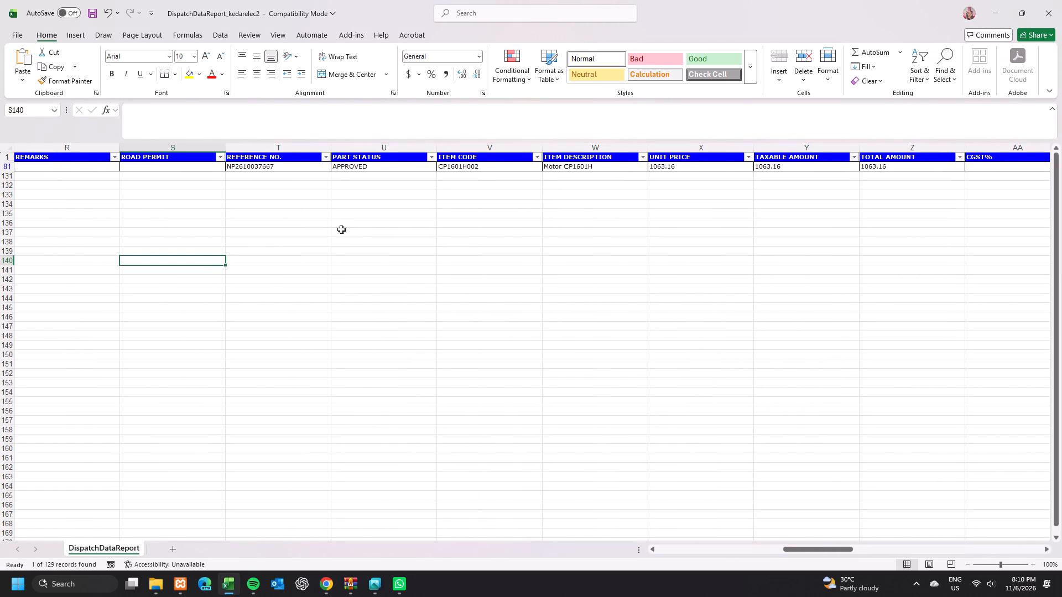
pyautogui.moveTo(528, 212); pyautogui.dragTo(0, 226)
pyautogui.click(132, 231)
pyautogui.moveTo(224, 193); pyautogui.dragTo(0, 203)
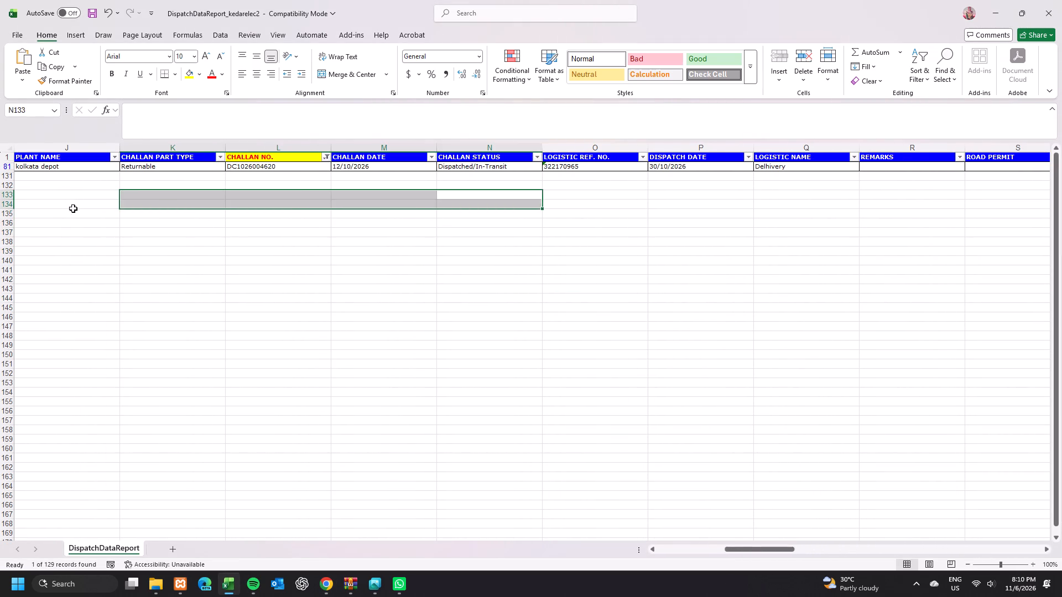
pyautogui.click(205, 244)
pyautogui.click(326, 156)
pyautogui.click(283, 291)
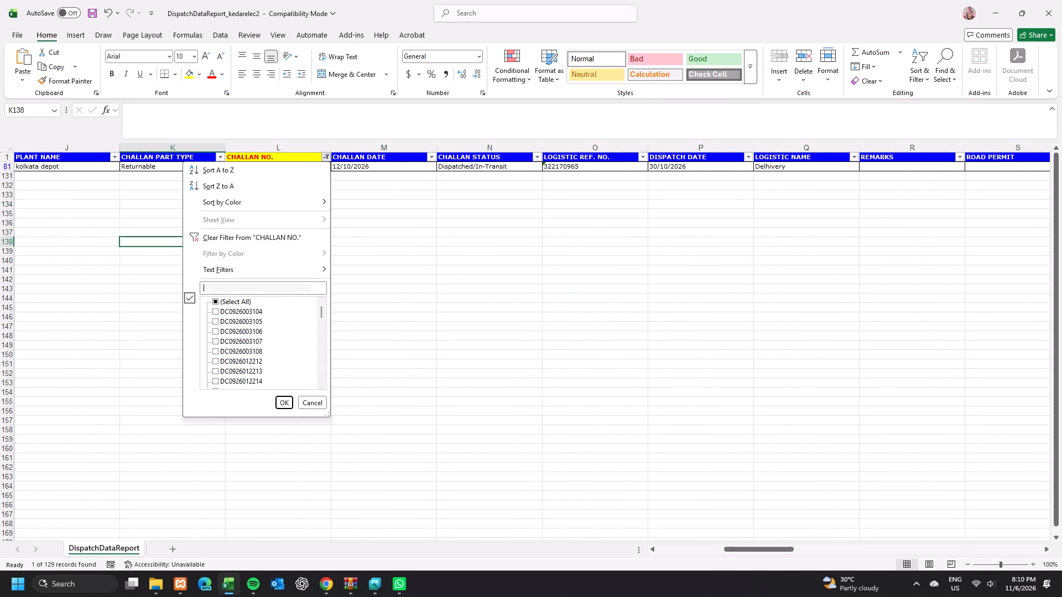
pyautogui.hotkey('ctrl', 'v')
pyautogui.click(287, 406)
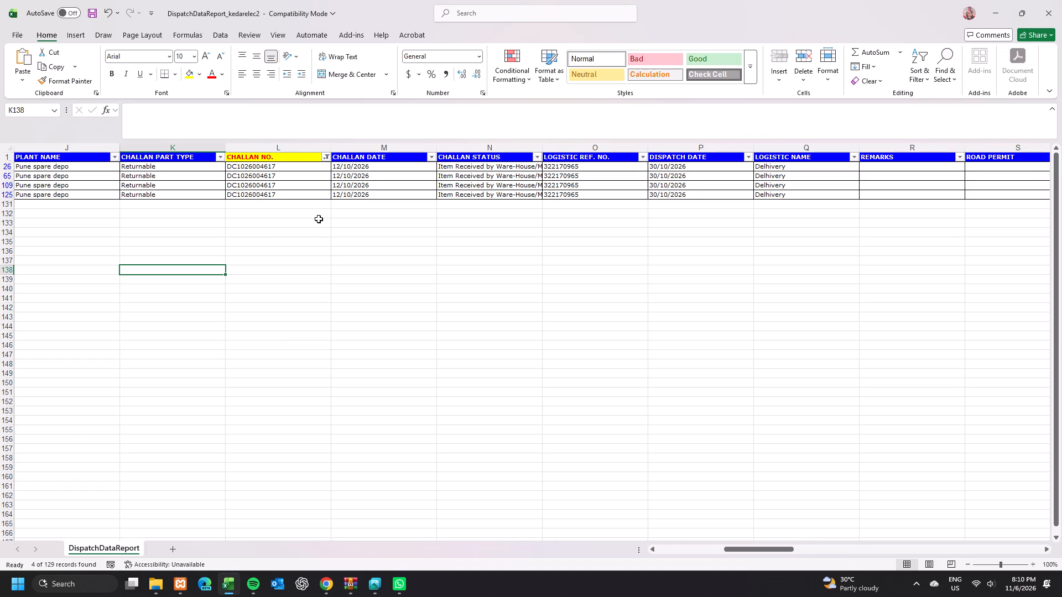
pyautogui.moveTo(319, 219); pyautogui.dragTo(1061, 341)
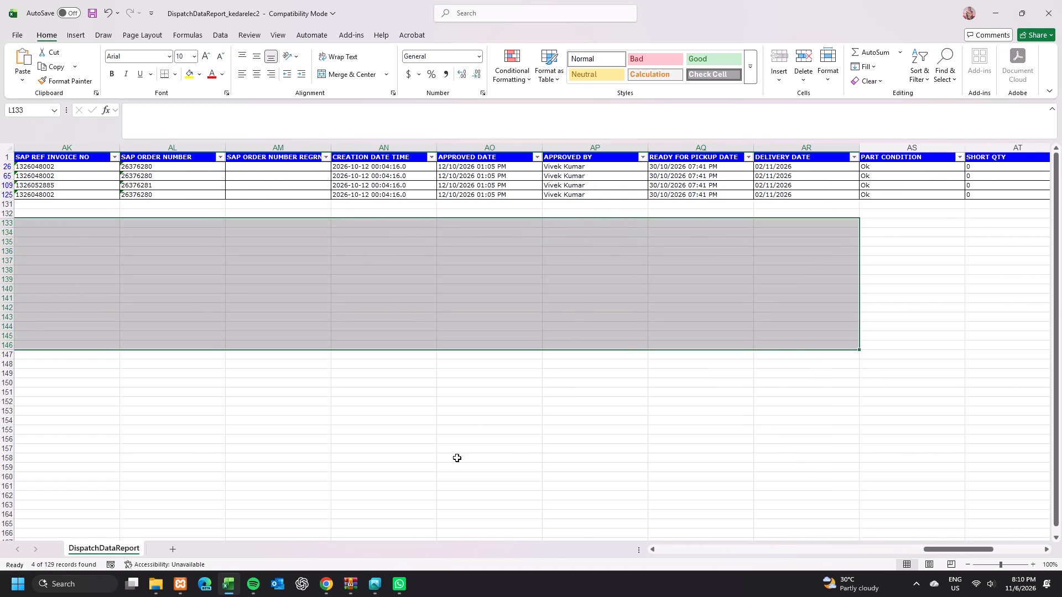
pyautogui.click(316, 584)
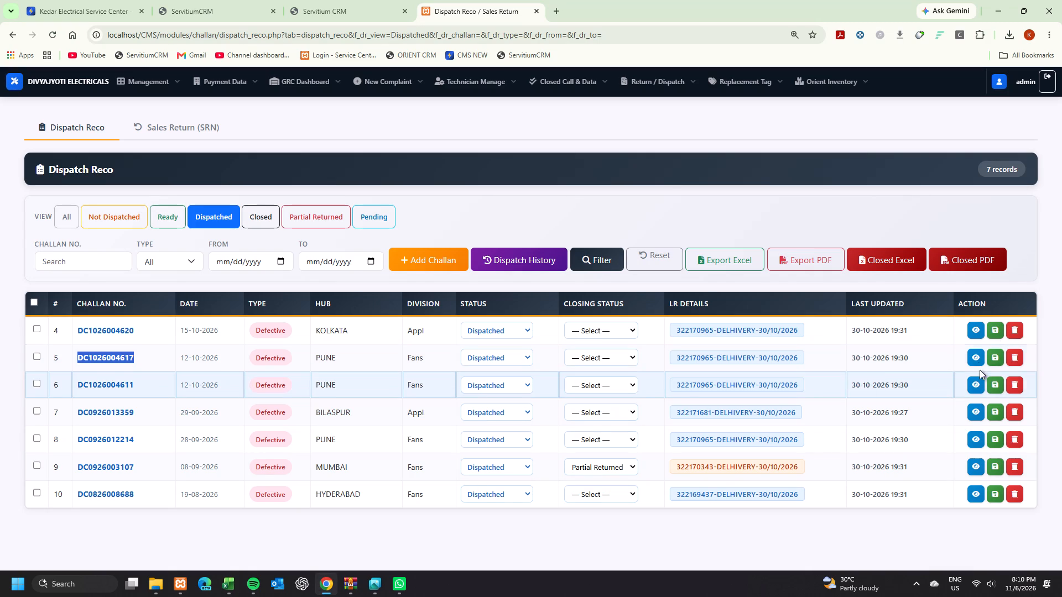
pyautogui.click(976, 360)
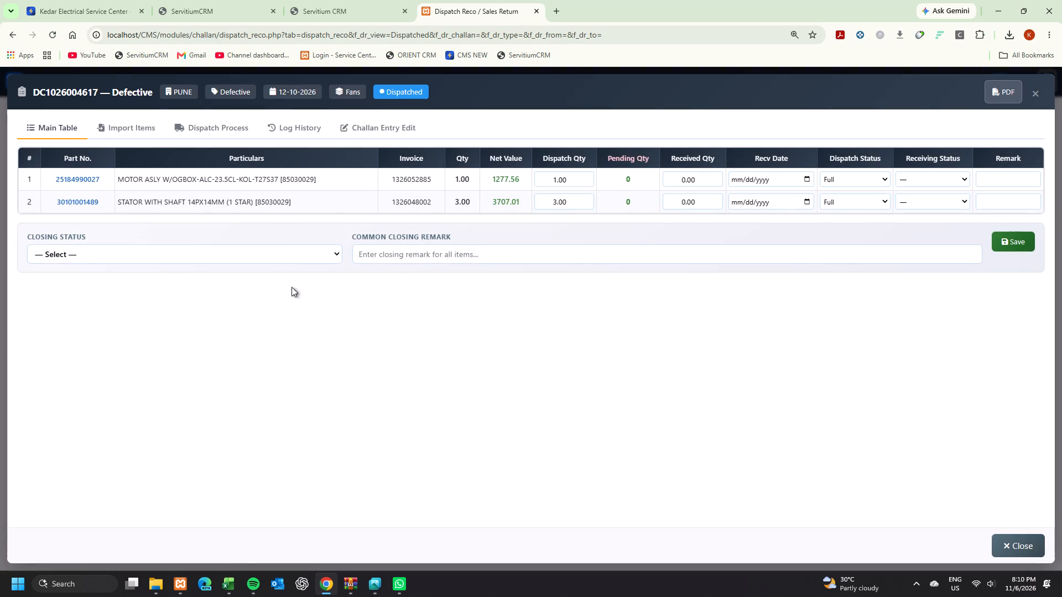
pyautogui.click(238, 583)
pyautogui.moveTo(419, 278); pyautogui.dragTo(299, 277)
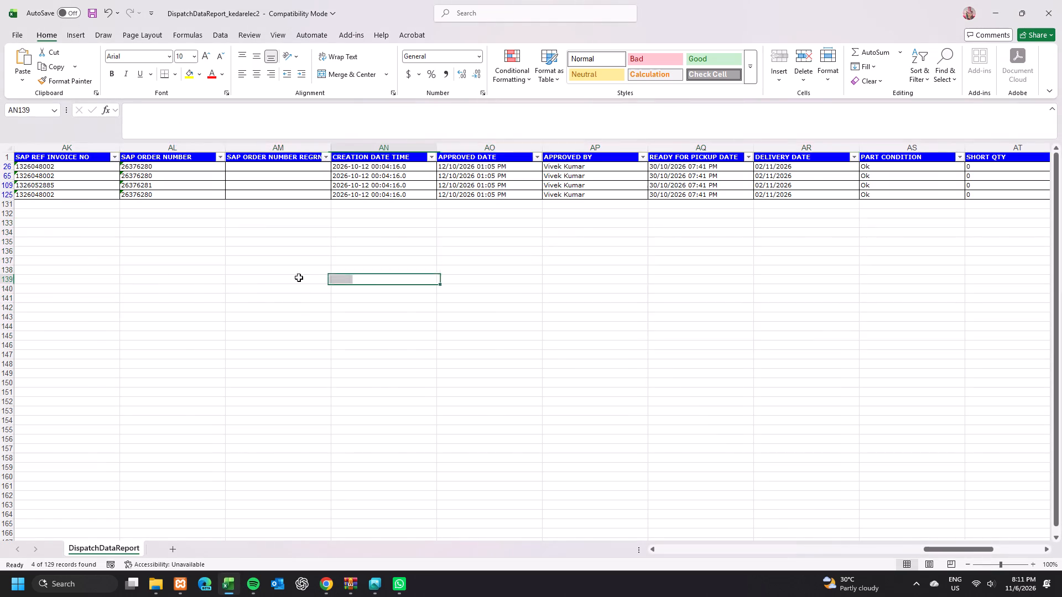
pyautogui.moveTo(299, 277); pyautogui.dragTo(0, 280)
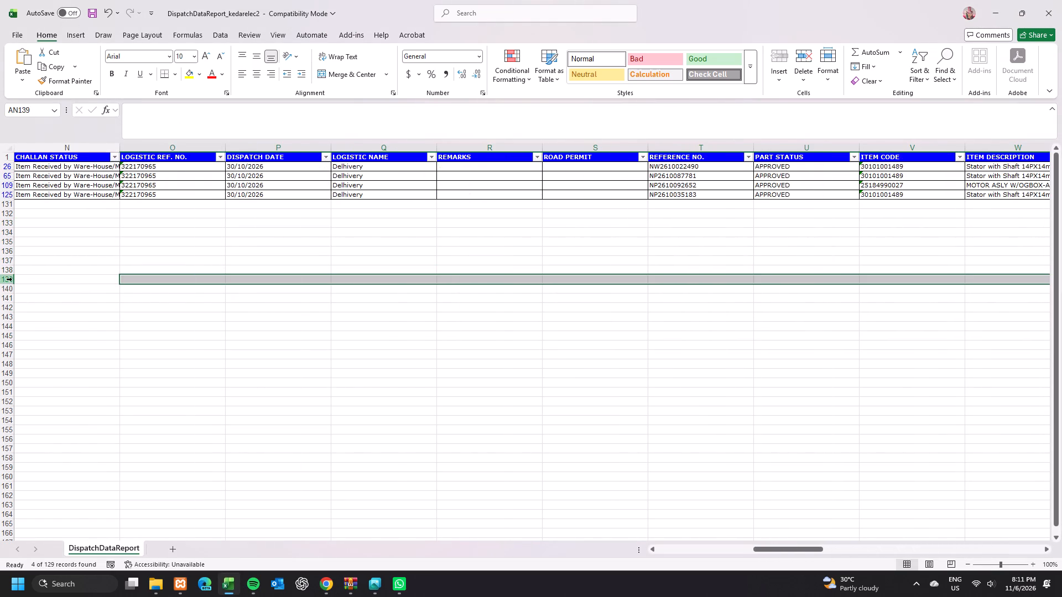
pyautogui.moveTo(373, 245); pyautogui.dragTo(0, 245)
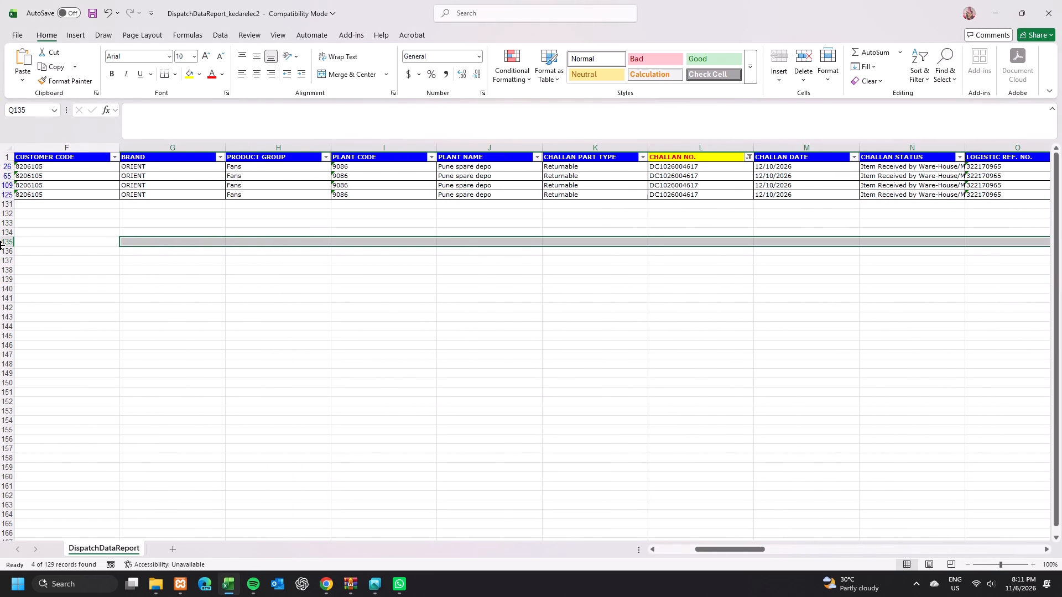
pyautogui.moveTo(457, 282); pyautogui.dragTo(0, 284)
pyautogui.moveTo(323, 227); pyautogui.dragTo(0, 227)
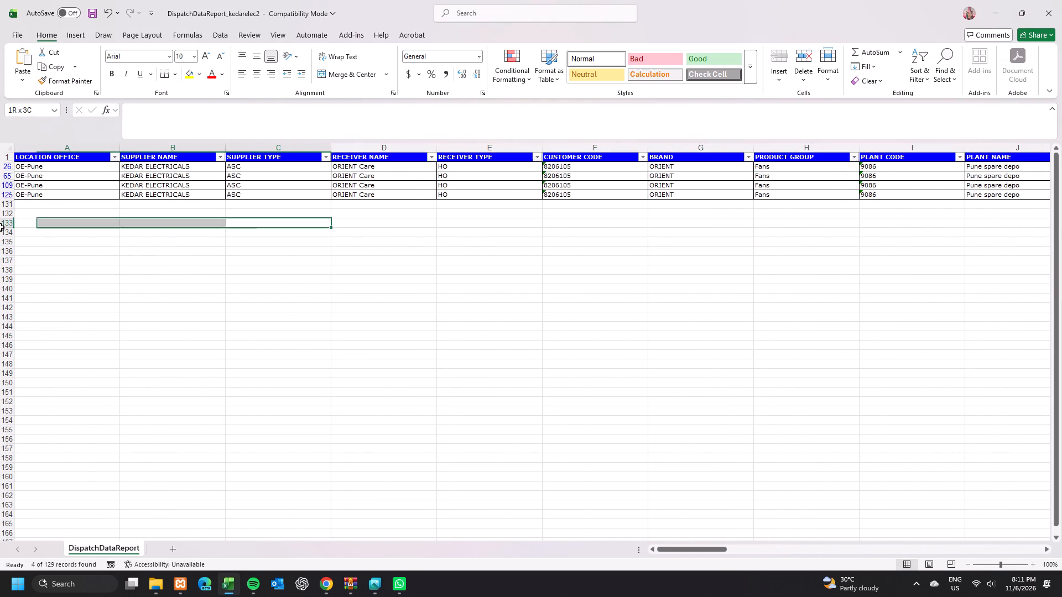
pyautogui.moveTo(0, 227); pyautogui.dragTo(0, 238)
pyautogui.moveTo(341, 275); pyautogui.dragTo(1061, 294)
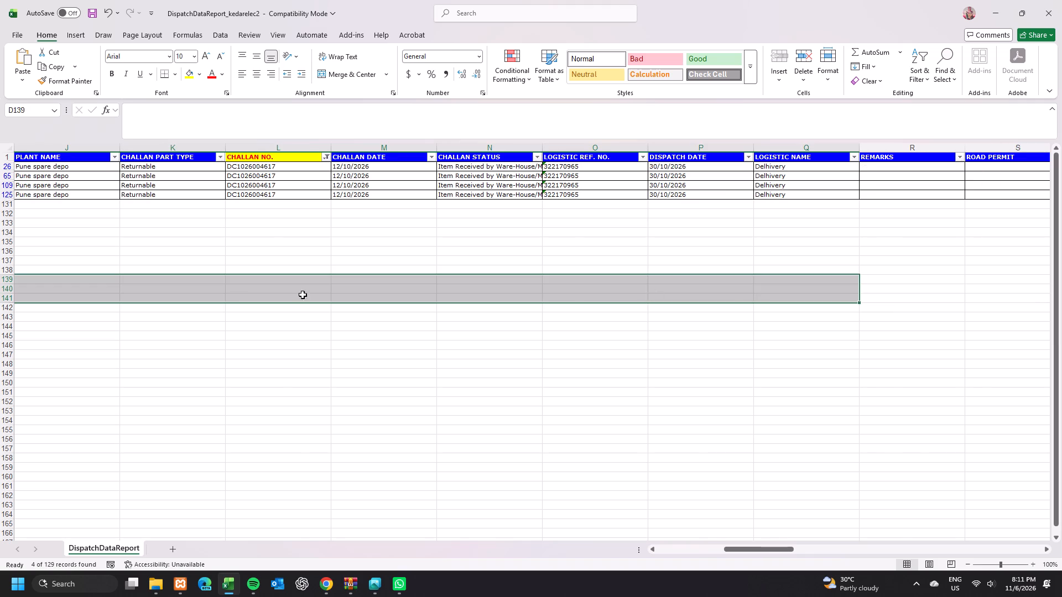
pyautogui.click(240, 298)
pyautogui.moveTo(248, 237); pyautogui.dragTo(1061, 300)
pyautogui.click(412, 365)
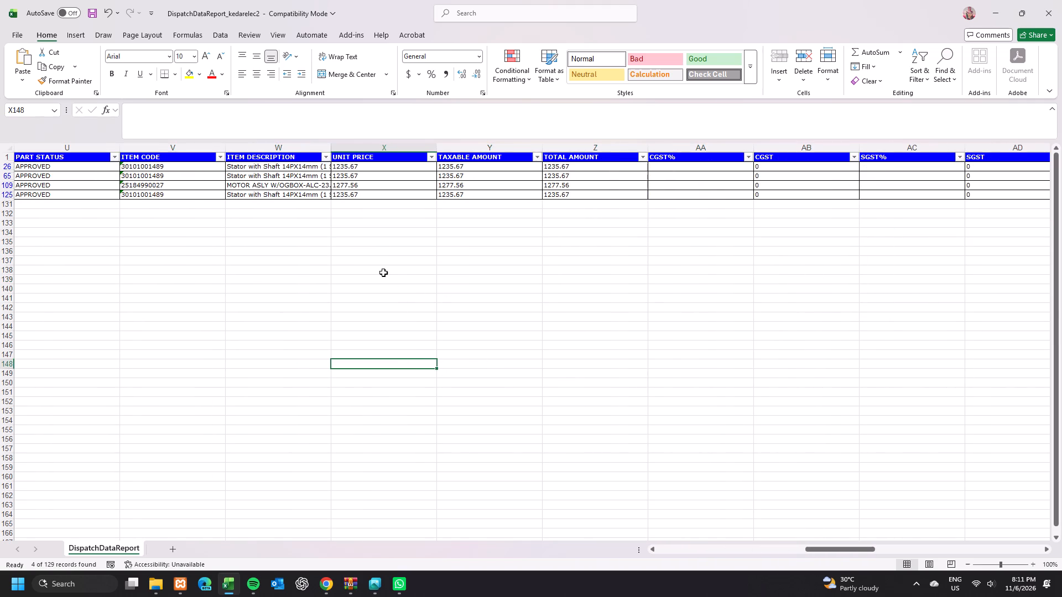
pyautogui.doubleClick(331, 146)
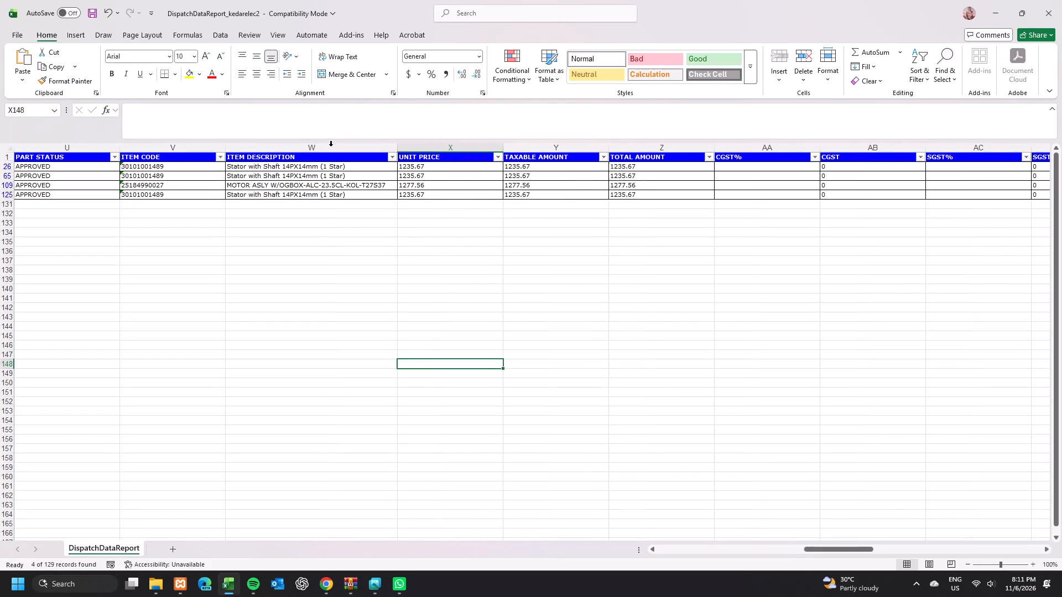
pyautogui.click(326, 587)
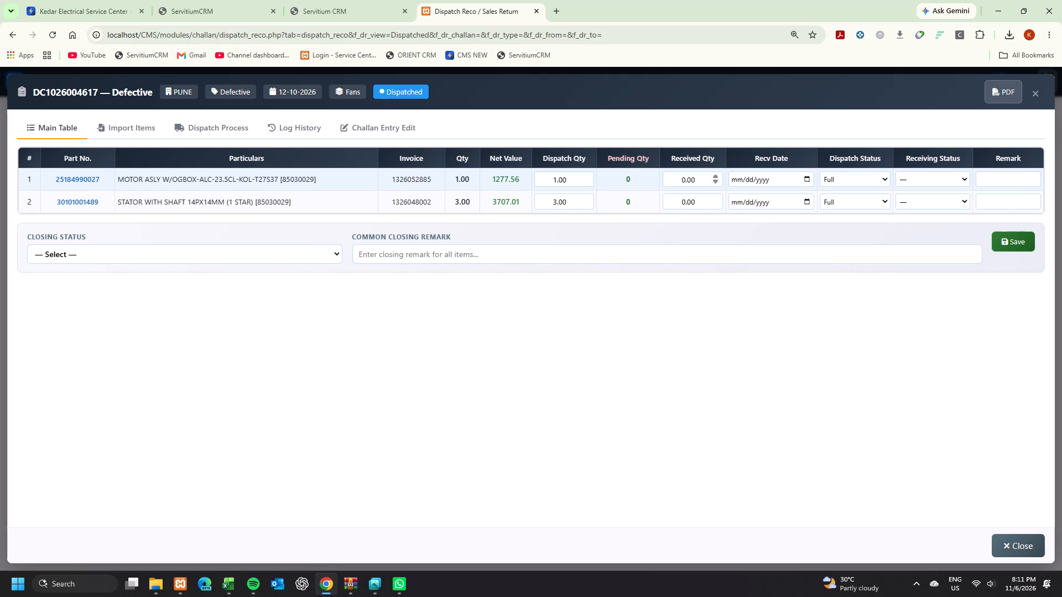
pyautogui.click(715, 175)
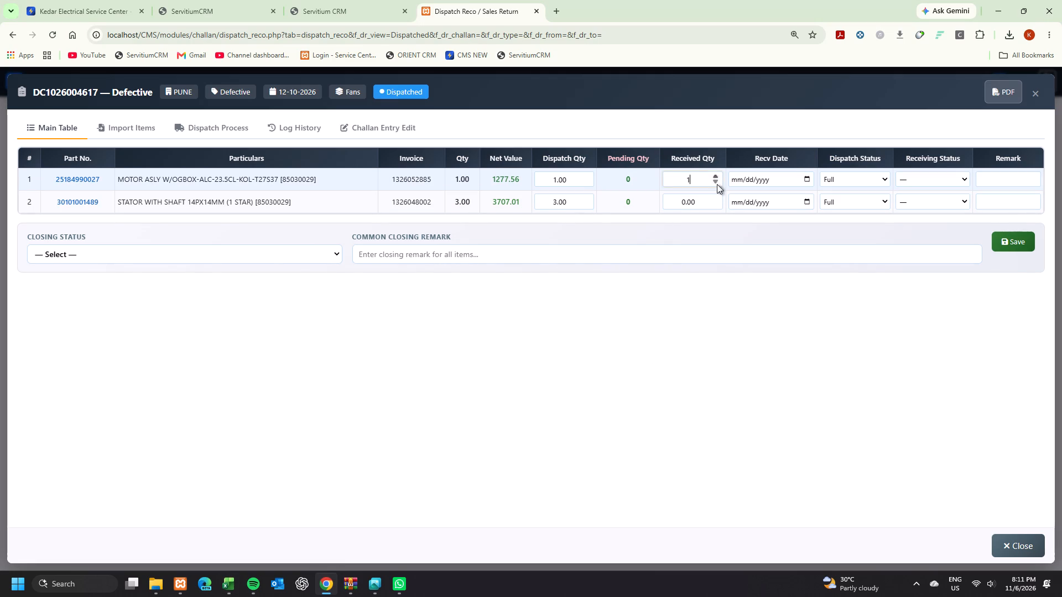
pyautogui.click(717, 196)
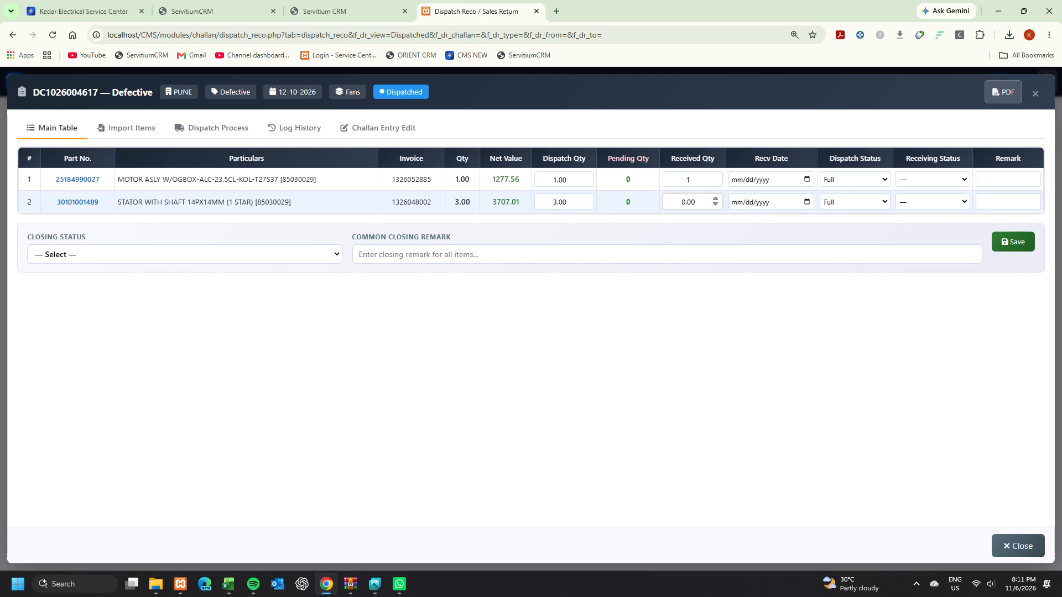
pyautogui.doubleClick(714, 199)
pyautogui.click(714, 199)
pyautogui.click(905, 179)
pyautogui.click(912, 211)
pyautogui.click(917, 202)
pyautogui.click(918, 231)
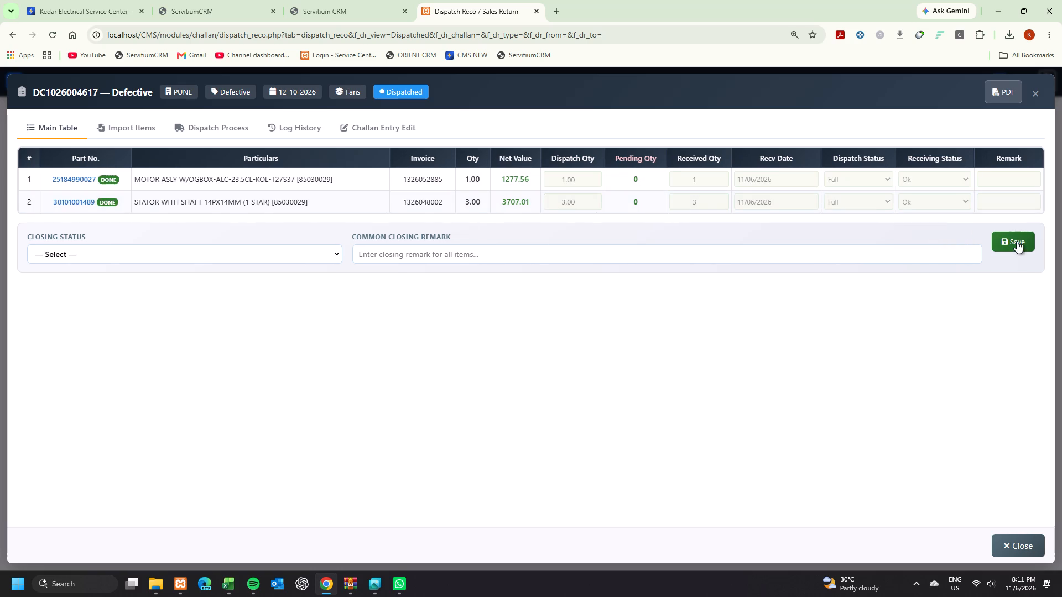
pyautogui.click(1017, 241)
pyautogui.click(1033, 91)
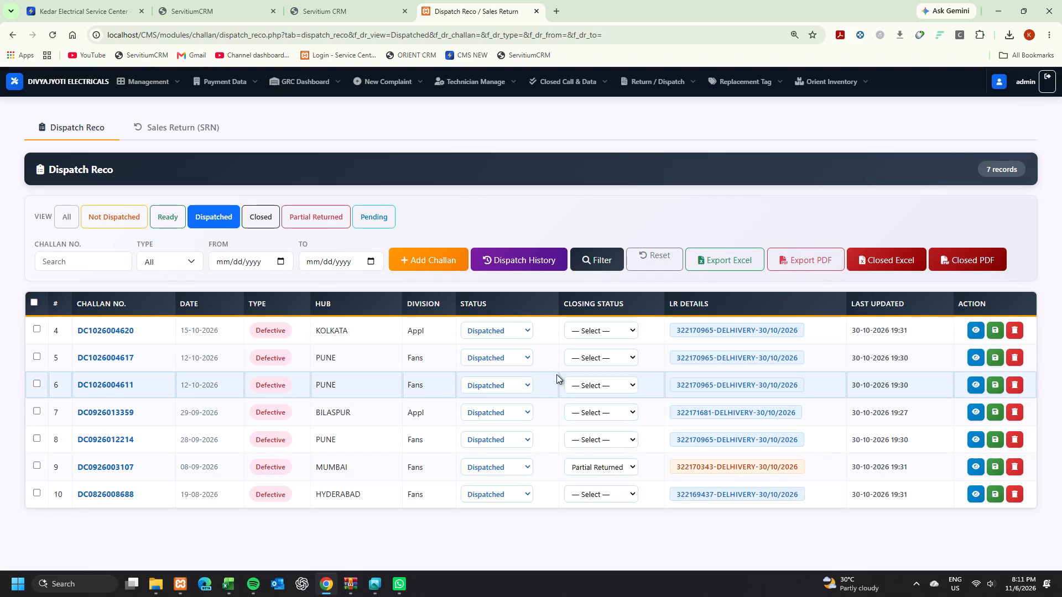
pyautogui.click(608, 362)
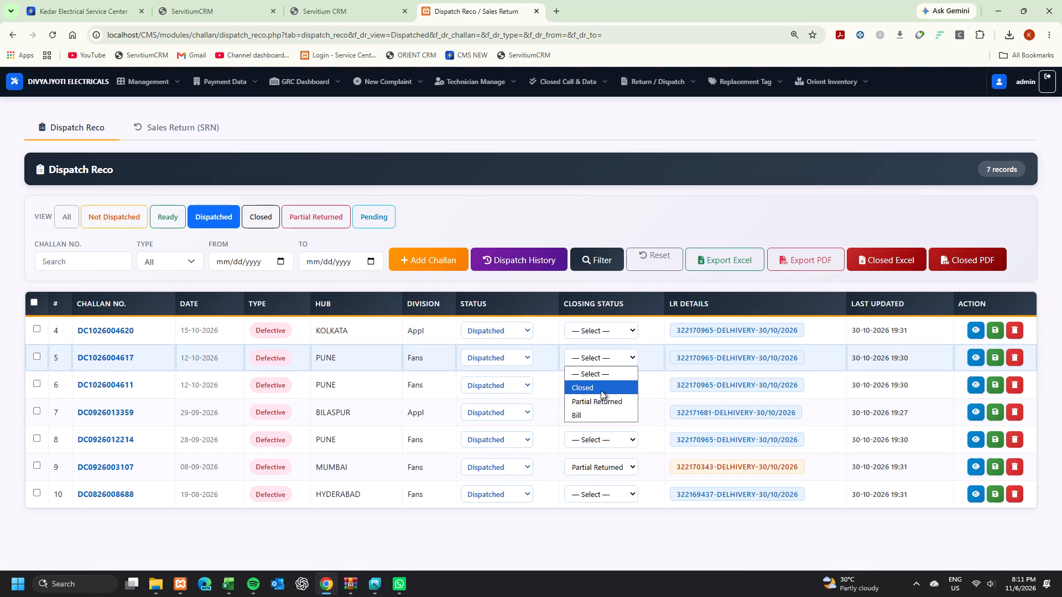
pyautogui.click(601, 390)
pyautogui.click(577, 103)
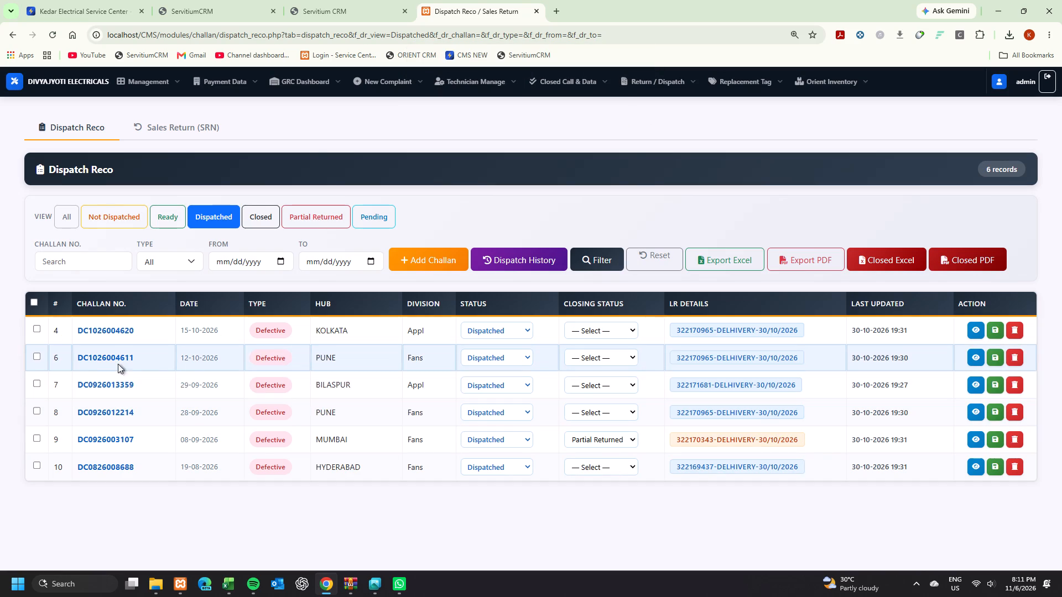
pyautogui.doubleClick(124, 359)
pyautogui.hotkey('ctrl', 'c')
pyautogui.click(230, 582)
pyautogui.moveTo(381, 205); pyautogui.dragTo(0, 224)
pyautogui.click(445, 336)
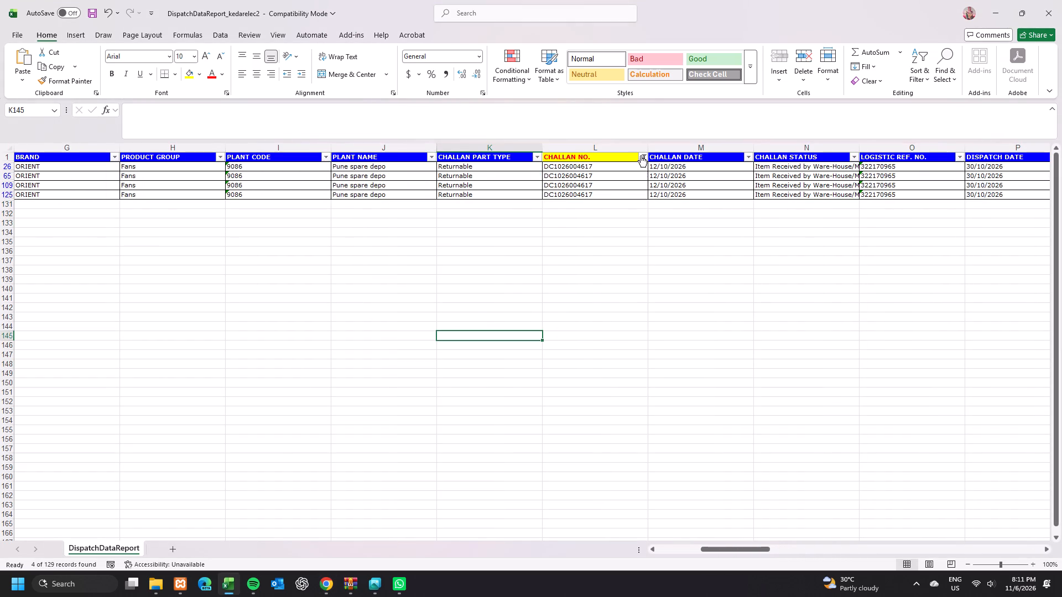
pyautogui.click(641, 155)
pyautogui.click(566, 291)
pyautogui.hotkey('ctrl', 'v')
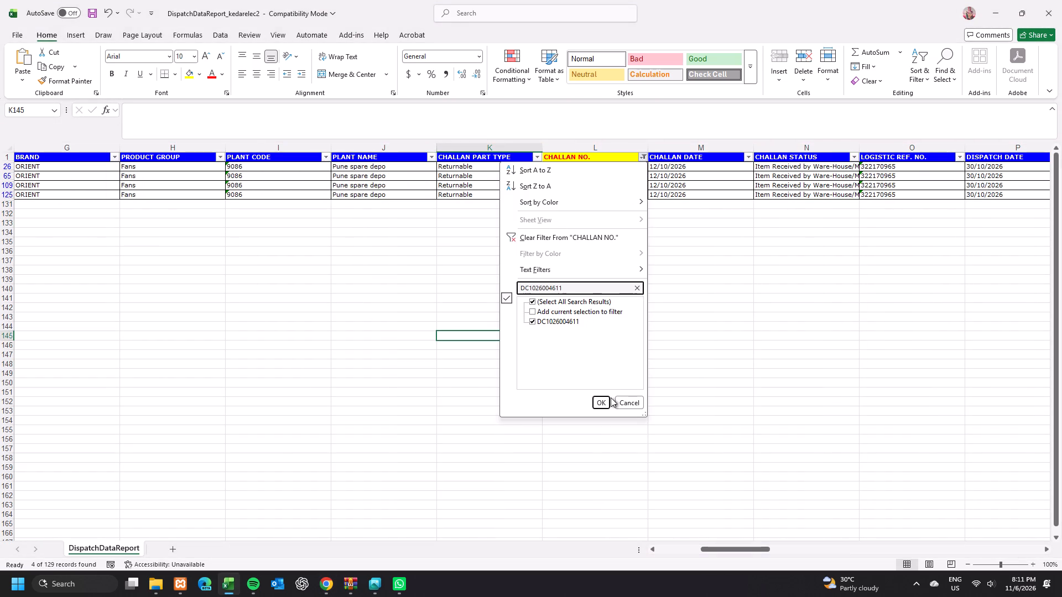
pyautogui.click(605, 401)
pyautogui.moveTo(361, 295); pyautogui.dragTo(1061, 305)
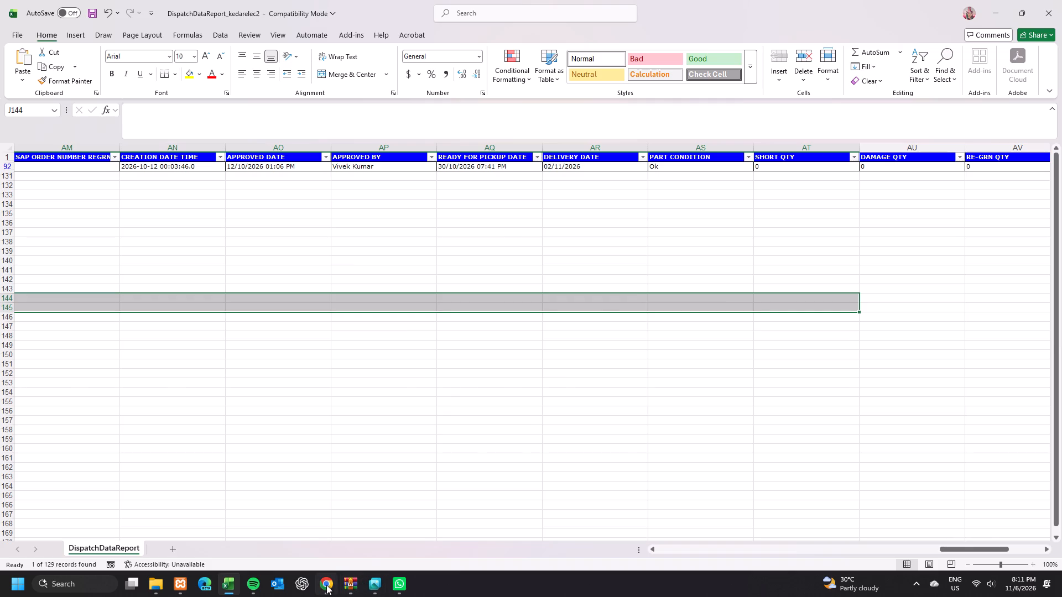
pyautogui.click(326, 585)
pyautogui.click(257, 550)
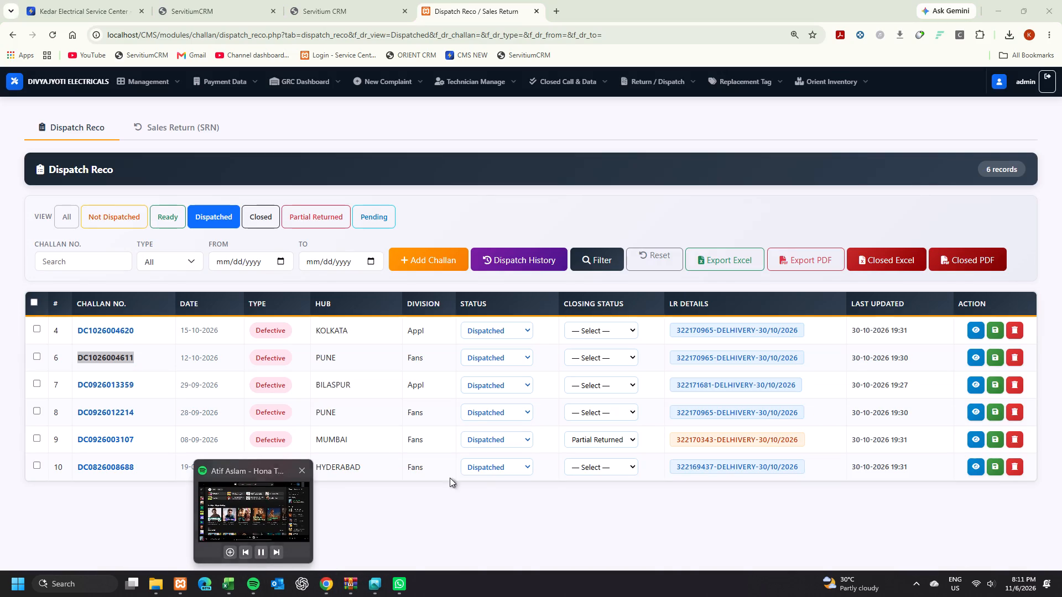
pyautogui.click(976, 353)
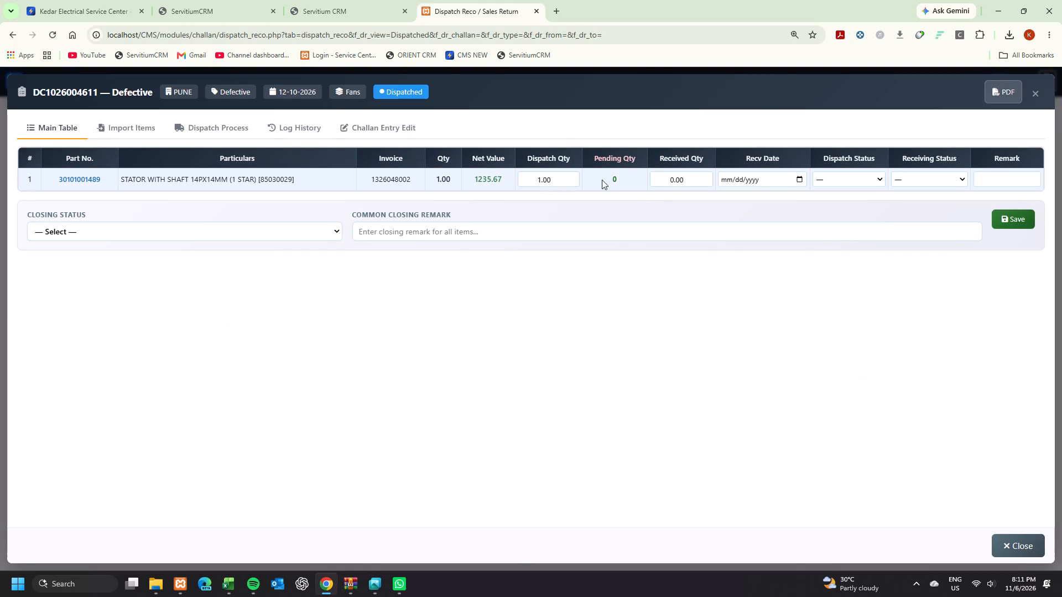
pyautogui.click(707, 175)
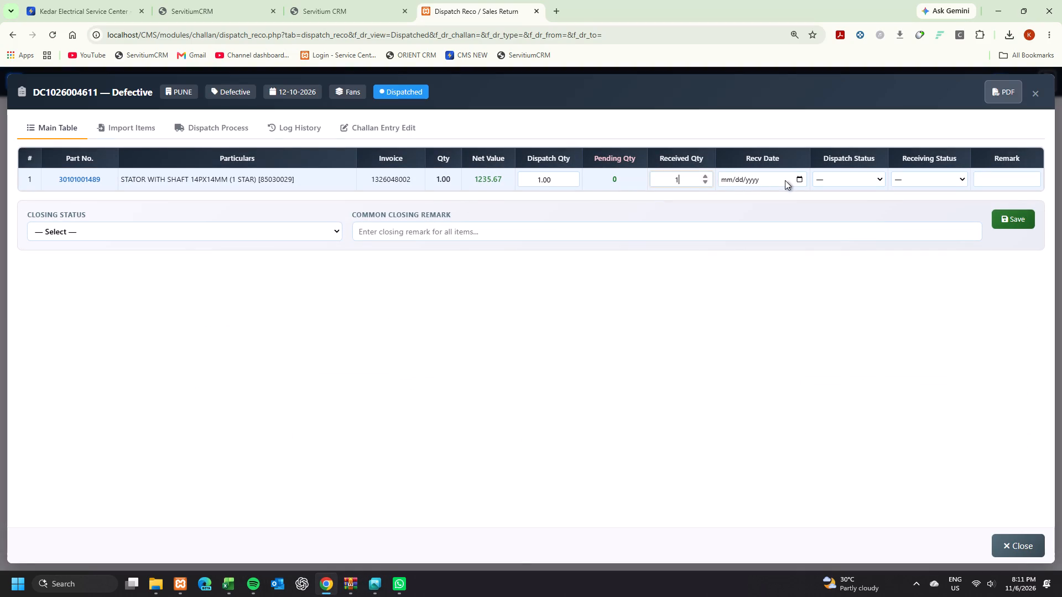
pyautogui.click(798, 177)
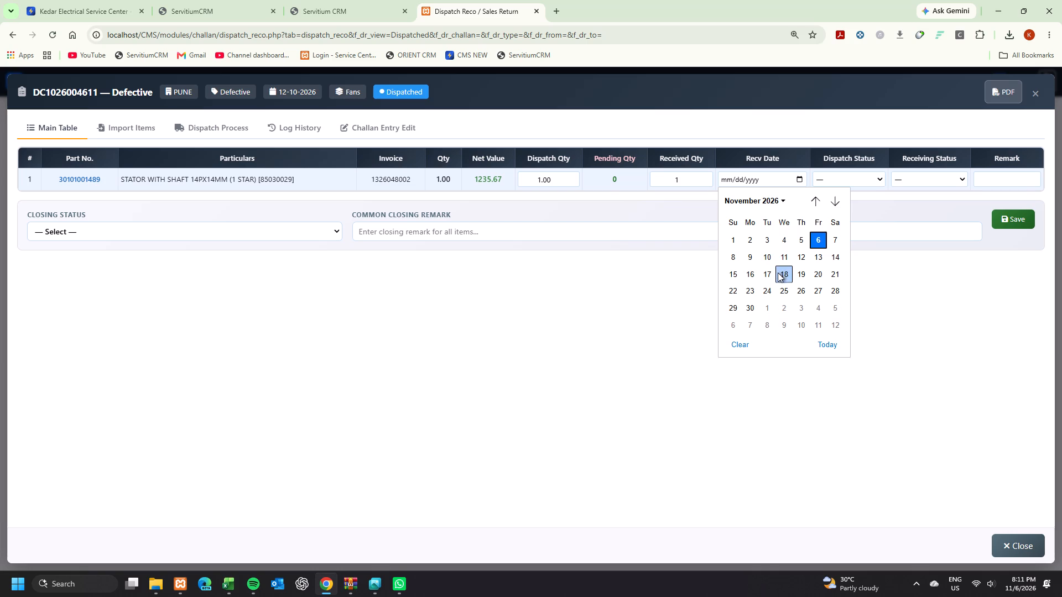
pyautogui.click(821, 238)
pyautogui.click(844, 188)
pyautogui.click(852, 183)
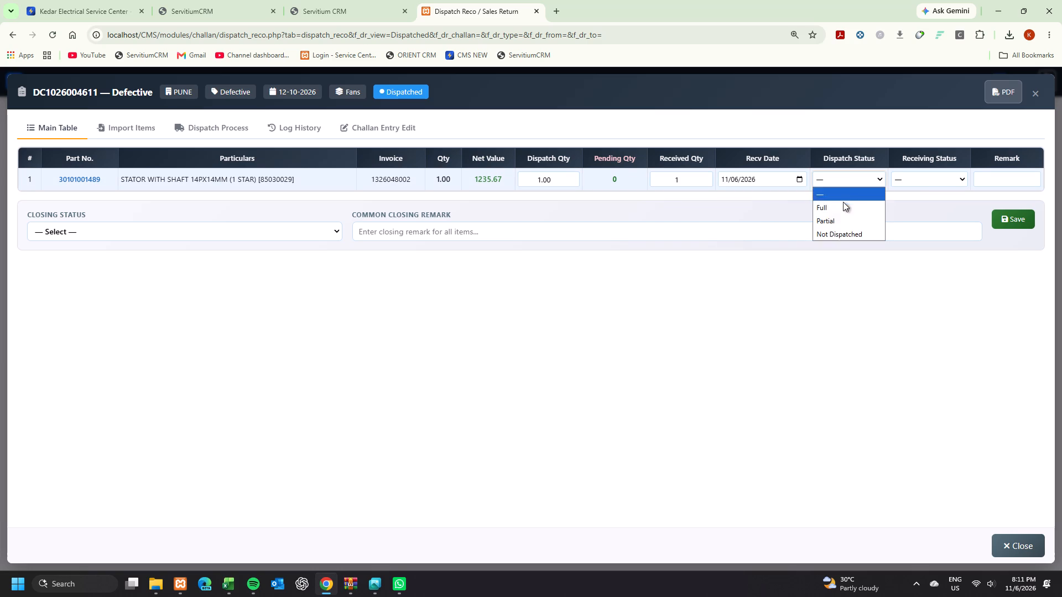
pyautogui.click(842, 210)
pyautogui.click(913, 175)
pyautogui.click(912, 208)
pyautogui.click(1013, 215)
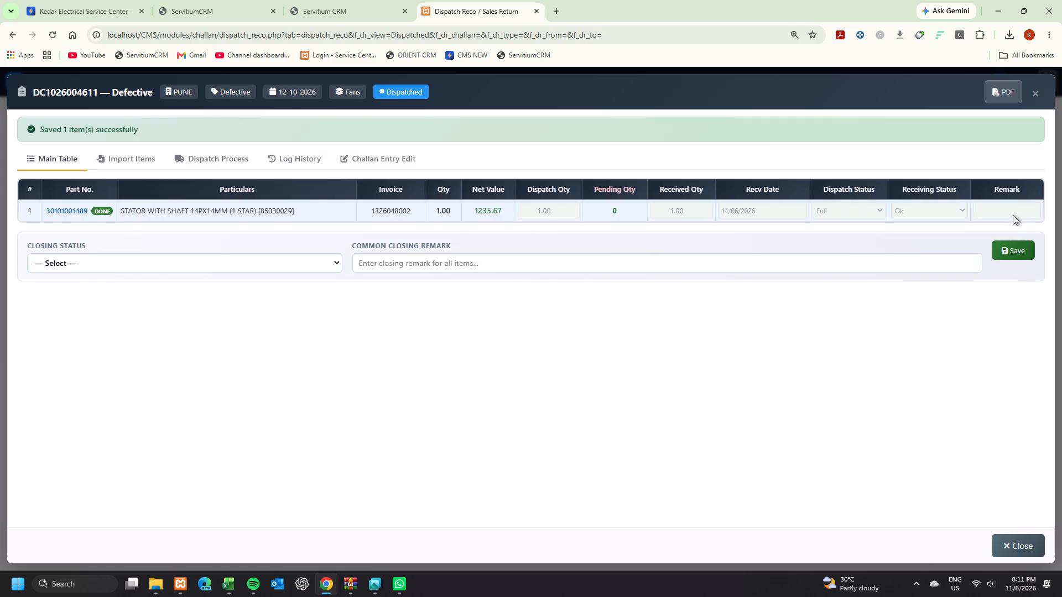
pyautogui.click(1043, 90)
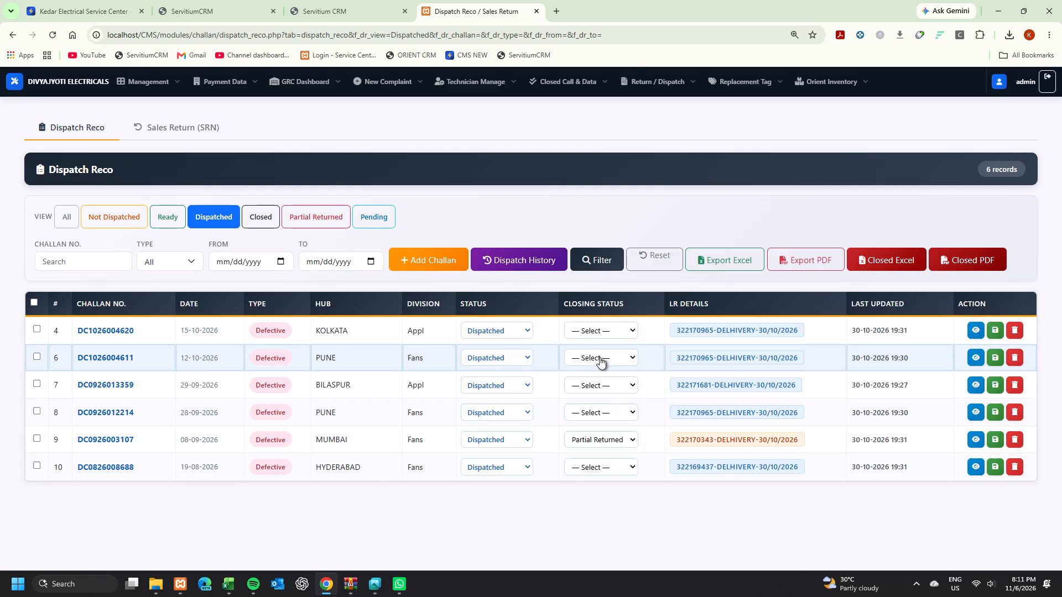
pyautogui.click(600, 357)
pyautogui.click(592, 386)
pyautogui.click(584, 117)
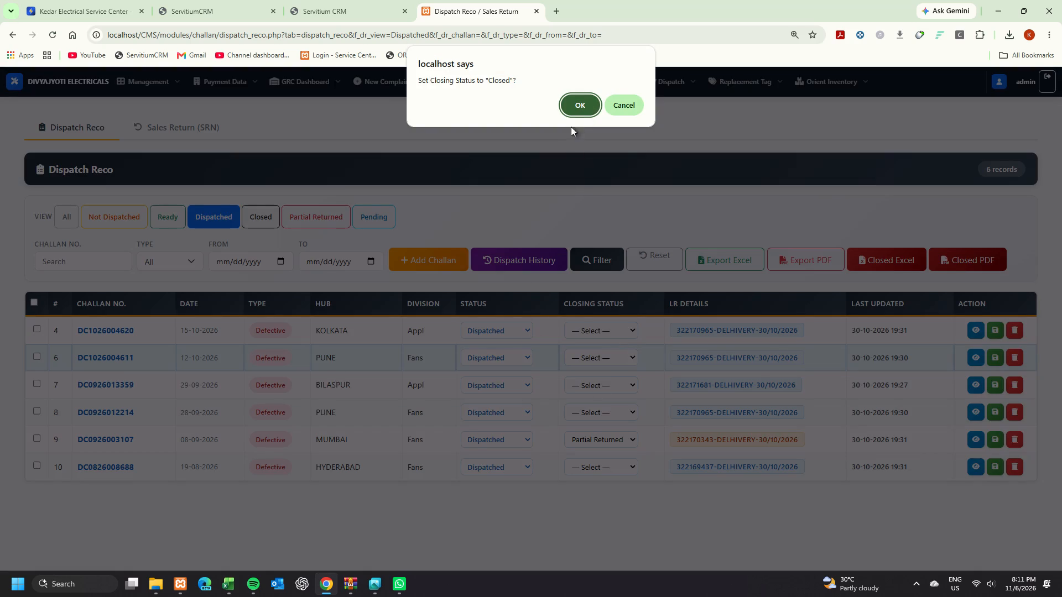
pyautogui.click(571, 115)
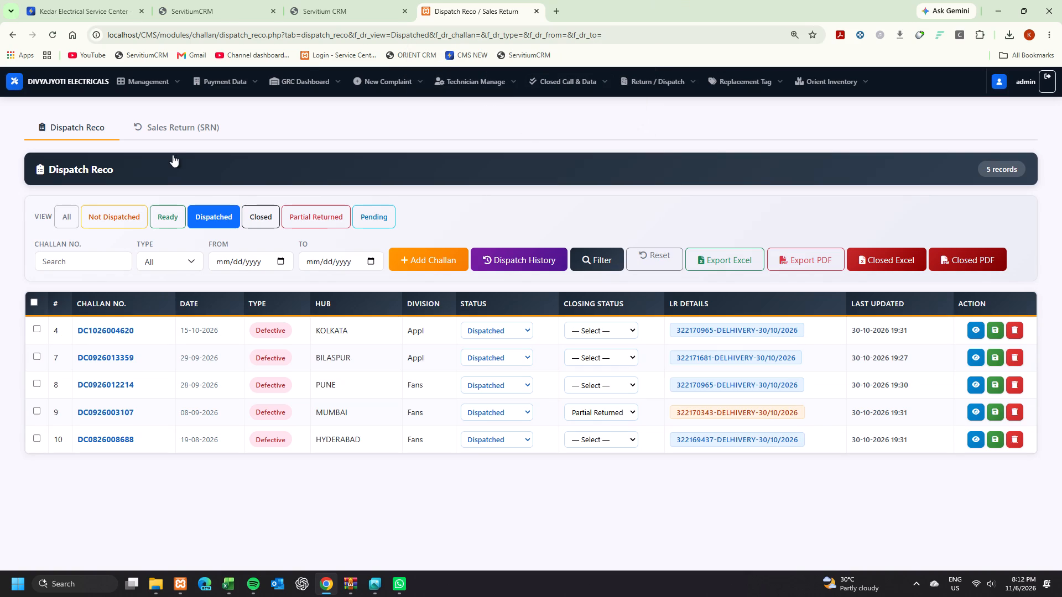
pyautogui.doubleClick(119, 357)
pyautogui.hotkey('ctrl', 'c')
pyautogui.click(218, 585)
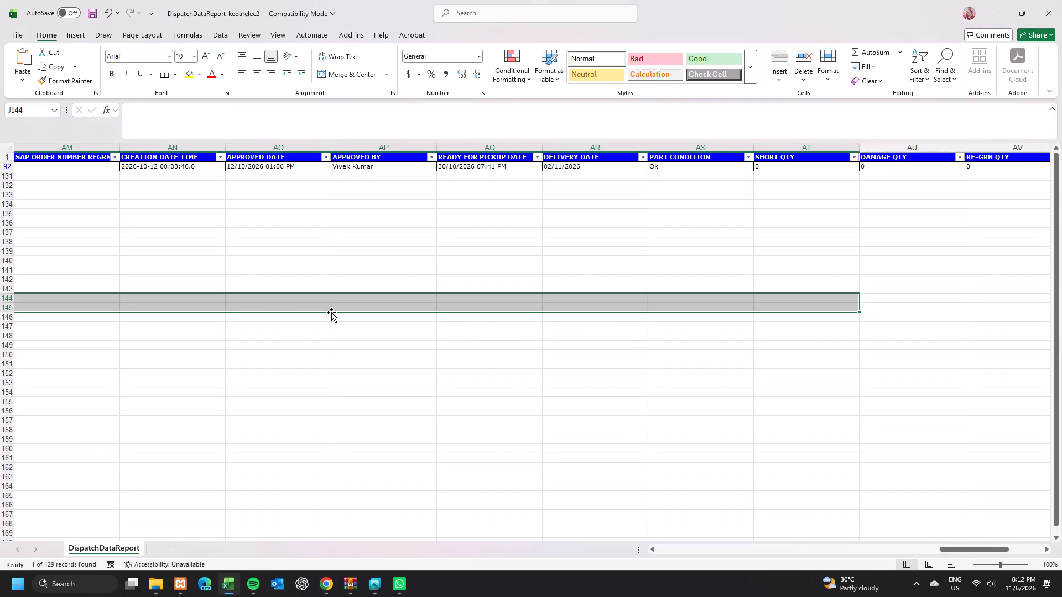
pyautogui.moveTo(331, 312); pyautogui.dragTo(0, 312)
pyautogui.click(451, 279)
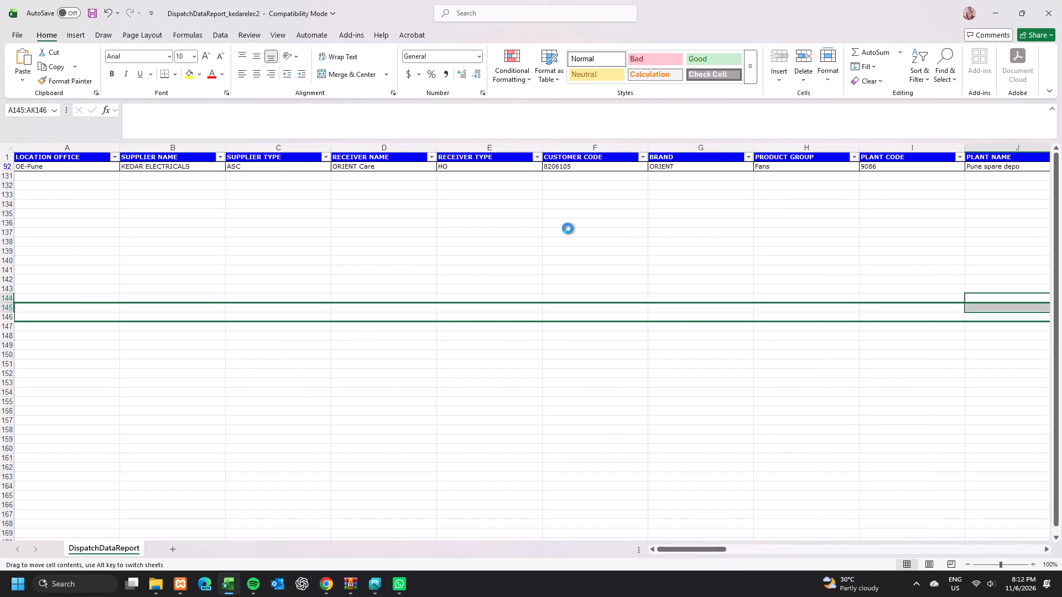
pyautogui.click(568, 228)
pyautogui.moveTo(420, 213); pyautogui.dragTo(767, 307)
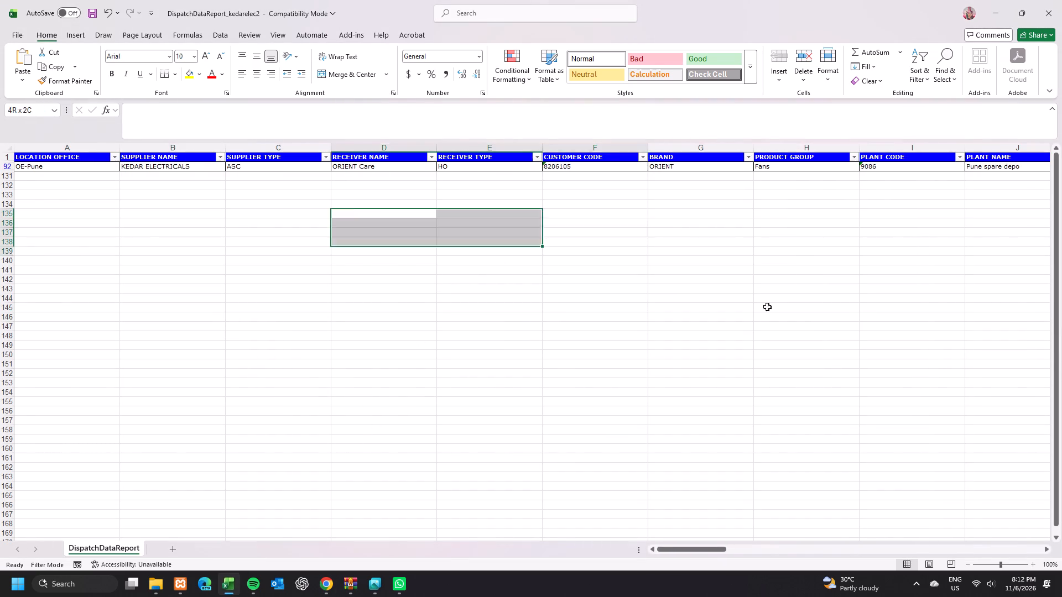
pyautogui.moveTo(767, 307); pyautogui.dragTo(1061, 372)
pyautogui.click(636, 363)
pyautogui.click(537, 161)
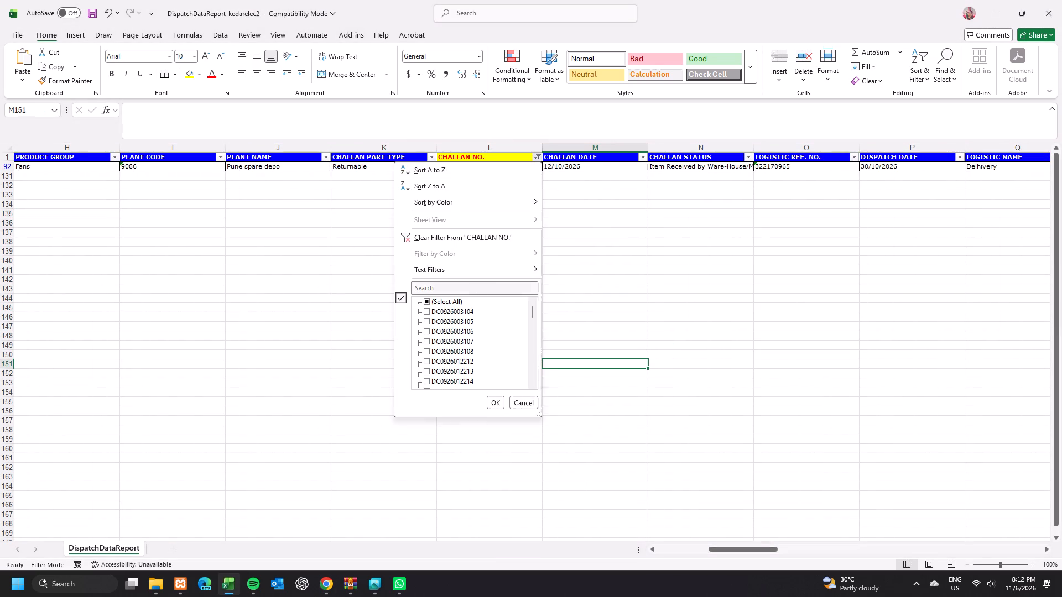
pyautogui.click(477, 284)
pyautogui.hotkey('ctrl', 'v')
pyautogui.click(474, 289)
pyautogui.hotkey('ctrl', 'v')
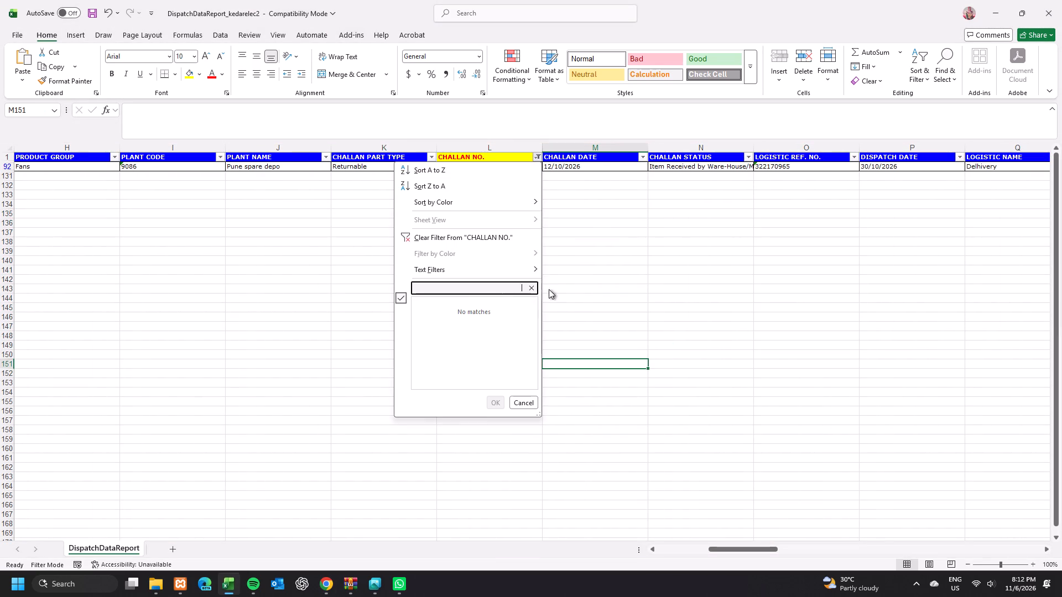
pyautogui.click(528, 290)
pyautogui.click(486, 291)
pyautogui.hotkey('ctrl', 'v')
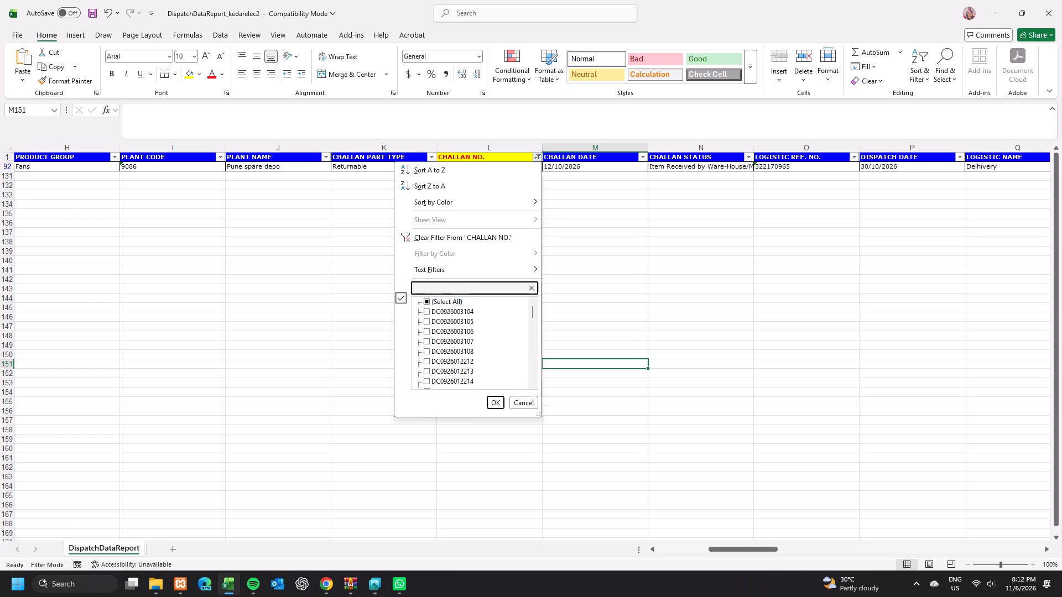
pyautogui.press('BackSpace')
pyautogui.press('BackSpace')
pyautogui.press('BackSpace')
pyautogui.press('BackSpace')
pyautogui.press('BackSpace')
pyautogui.press('BackSpace')
pyautogui.press('BackSpace')
pyautogui.press('BackSpace')
pyautogui.press('BackSpace')
pyautogui.press('BackSpace')
pyautogui.press('BackSpace')
pyautogui.press('BackSpace')
pyautogui.press('BackSpace')
pyautogui.press('BackSpace')
pyautogui.press('BackSpace')
pyautogui.press('BackSpace')
pyautogui.press('BackSpace')
pyautogui.press('BackSpace')
pyautogui.press('BackSpace')
pyautogui.press('BackSpace')
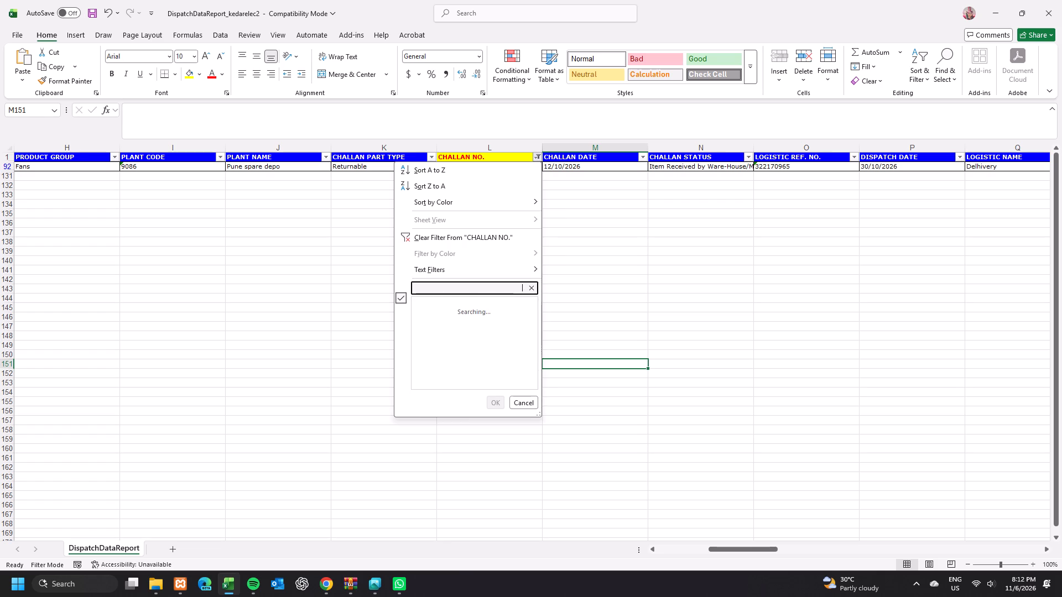
pyautogui.write('3359')
pyautogui.click(491, 403)
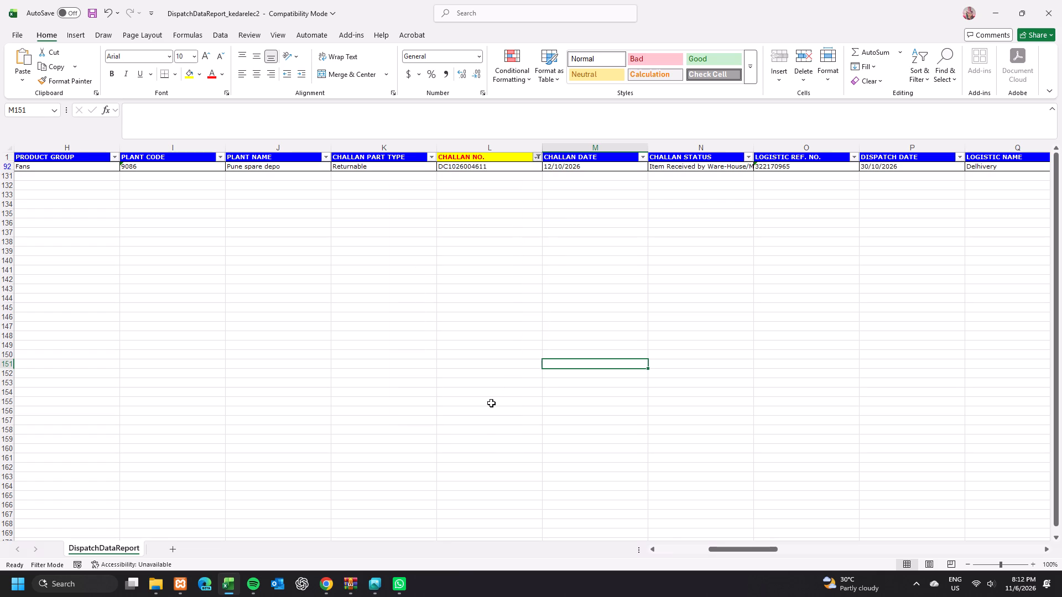
pyautogui.moveTo(493, 238); pyautogui.dragTo(1061, 264)
pyautogui.click(319, 588)
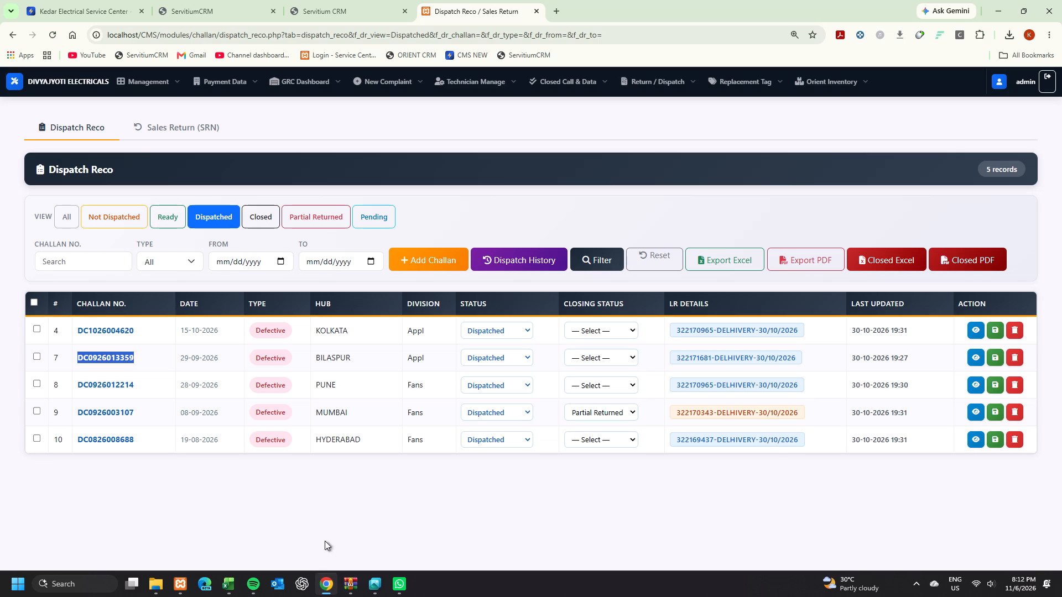
pyautogui.click(978, 354)
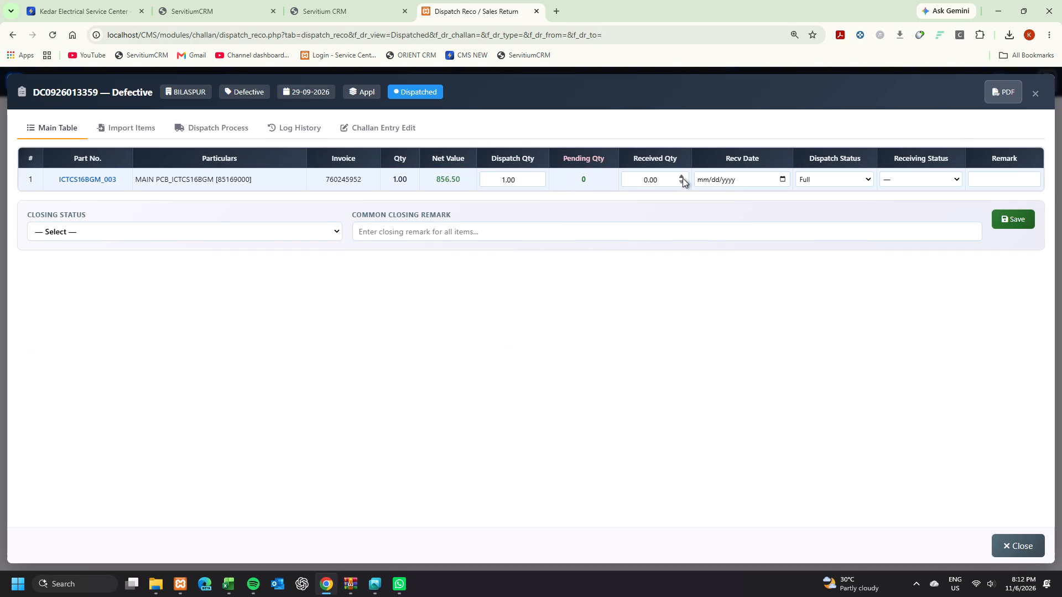
pyautogui.click(680, 174)
pyautogui.click(784, 181)
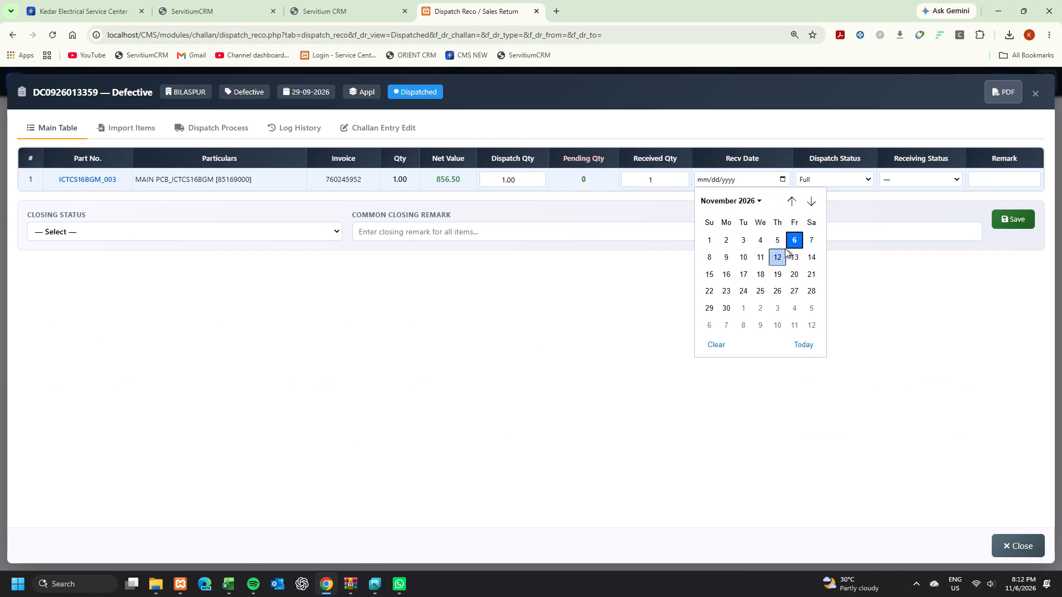
pyautogui.click(793, 236)
pyautogui.click(908, 176)
pyautogui.click(901, 212)
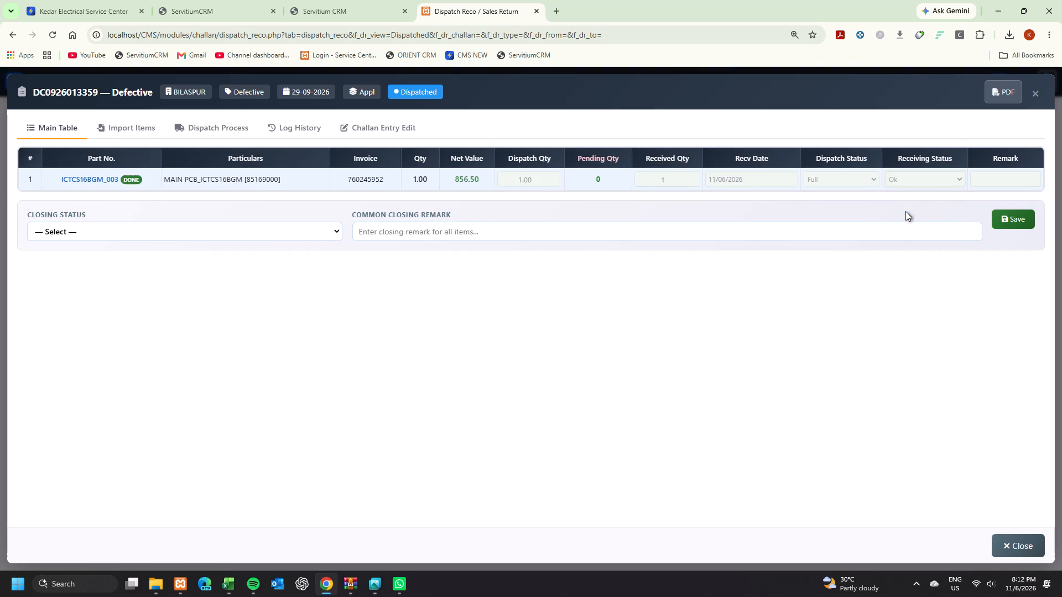
pyautogui.click(1004, 216)
pyautogui.click(1039, 92)
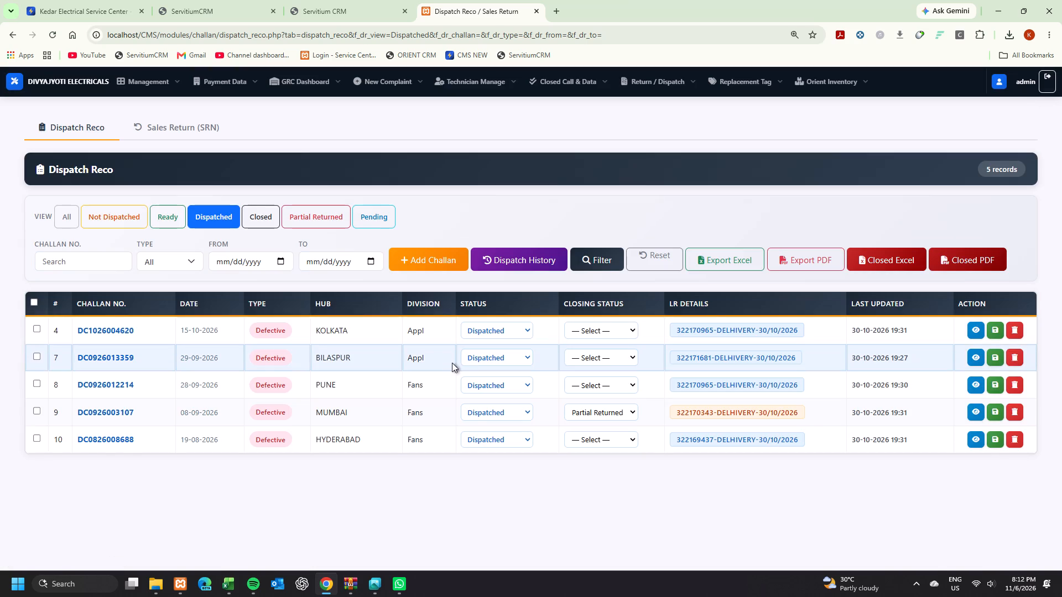
pyautogui.click(603, 362)
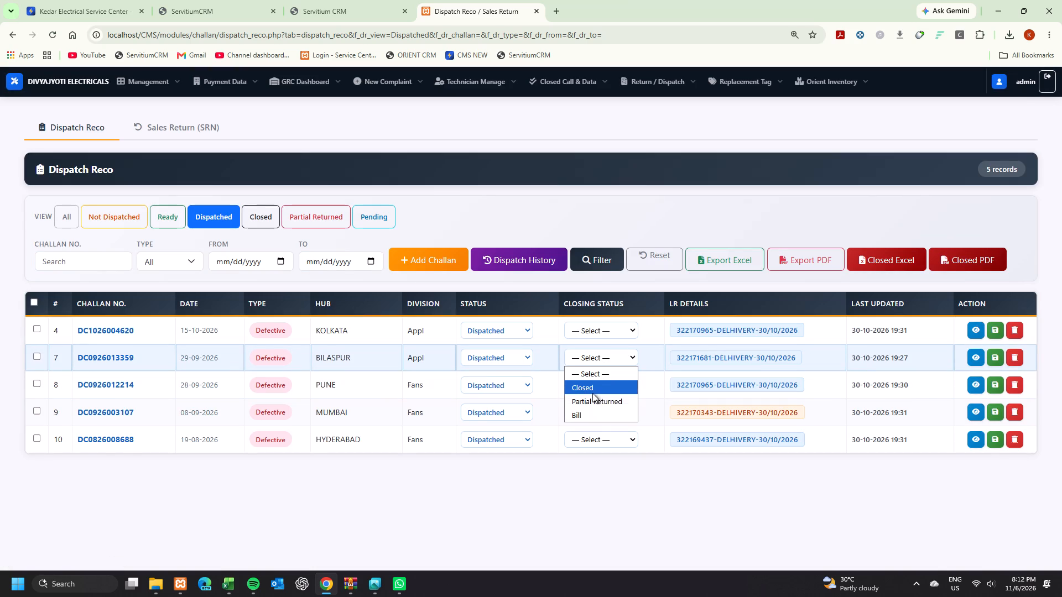
pyautogui.click(617, 387)
pyautogui.click(582, 104)
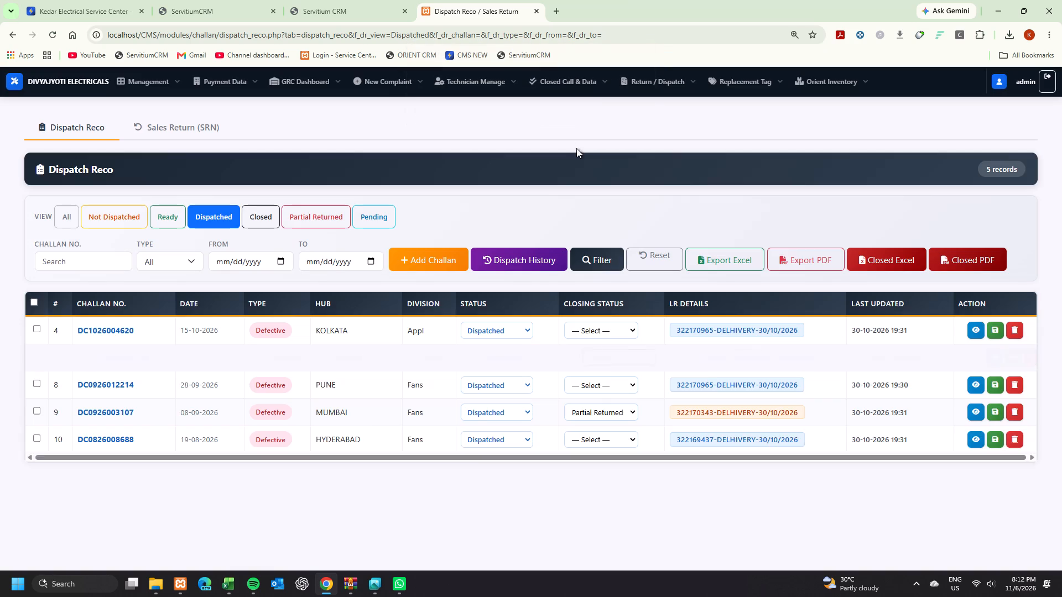
pyautogui.doubleClick(99, 355)
pyautogui.hotkey('ctrl', 'c')
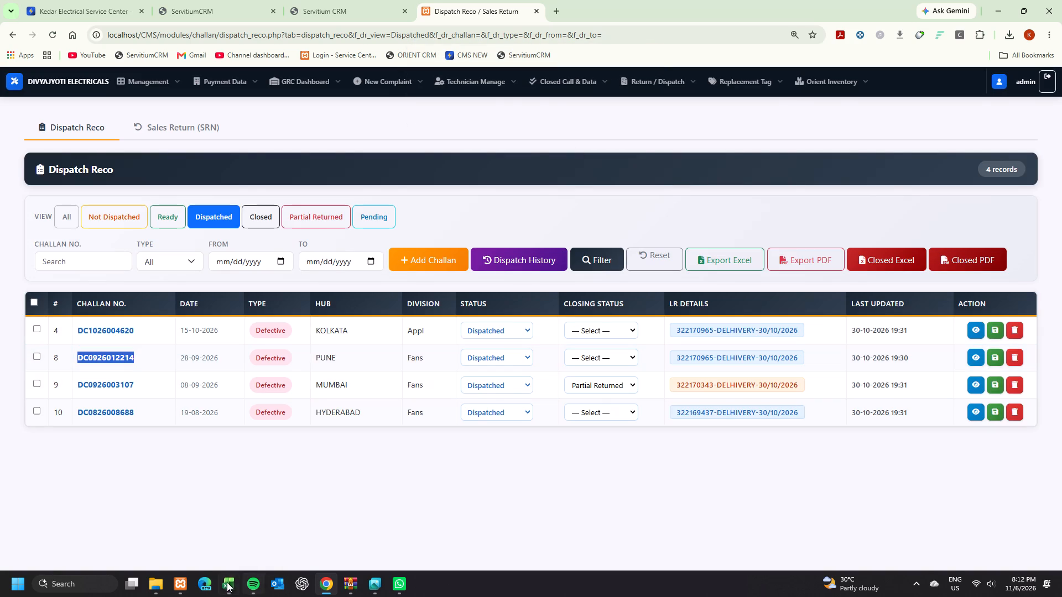
pyautogui.click(227, 583)
pyautogui.moveTo(403, 277); pyautogui.dragTo(0, 277)
pyautogui.click(358, 203)
pyautogui.moveTo(416, 191); pyautogui.dragTo(0, 191)
pyautogui.click(273, 308)
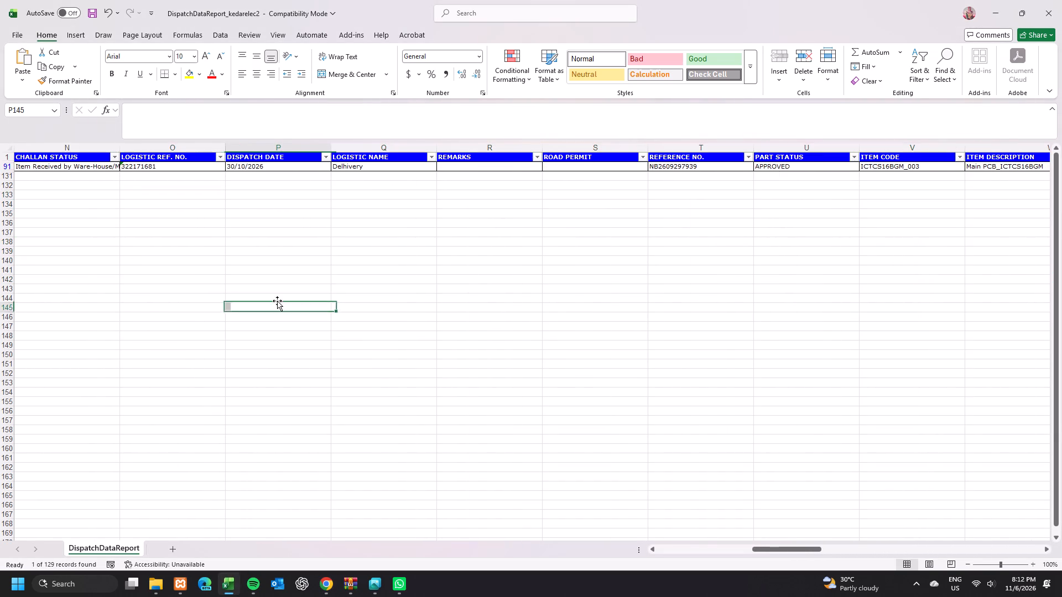
pyautogui.moveTo(356, 237); pyautogui.dragTo(0, 237)
pyautogui.click(307, 256)
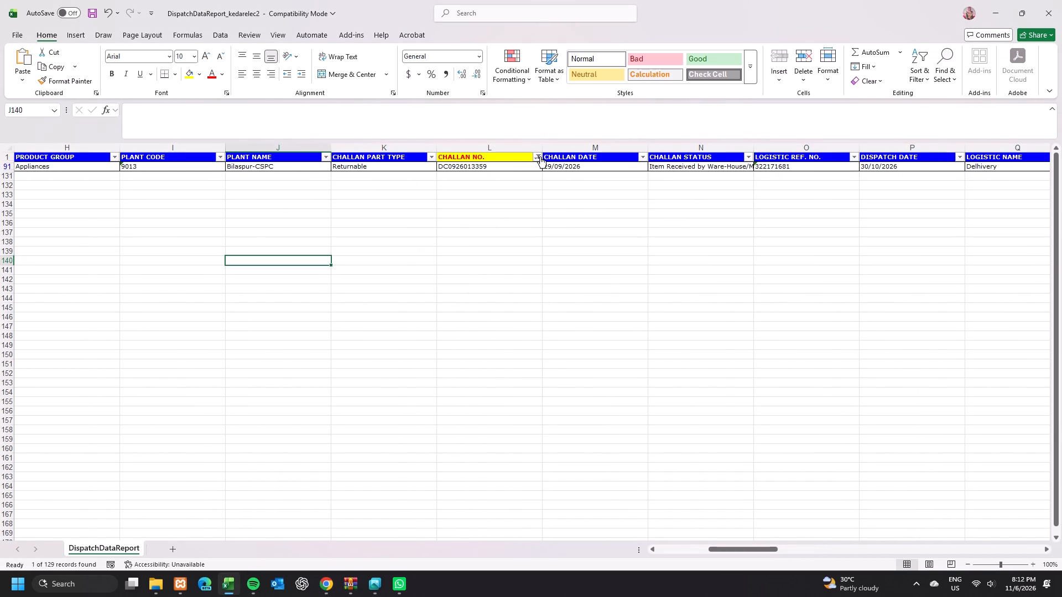
pyautogui.click(544, 156)
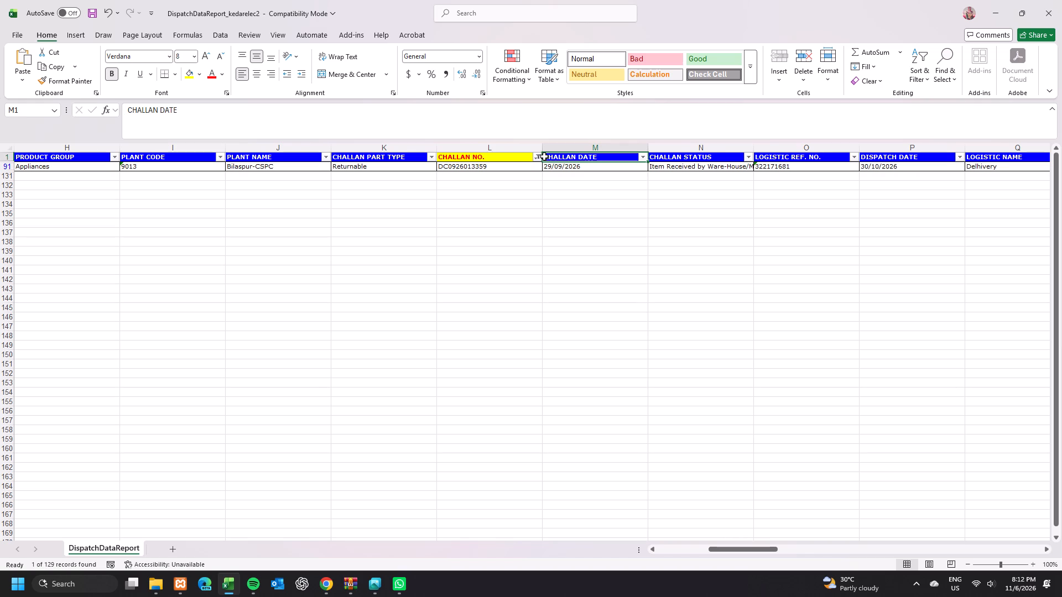
pyautogui.click(262, 553)
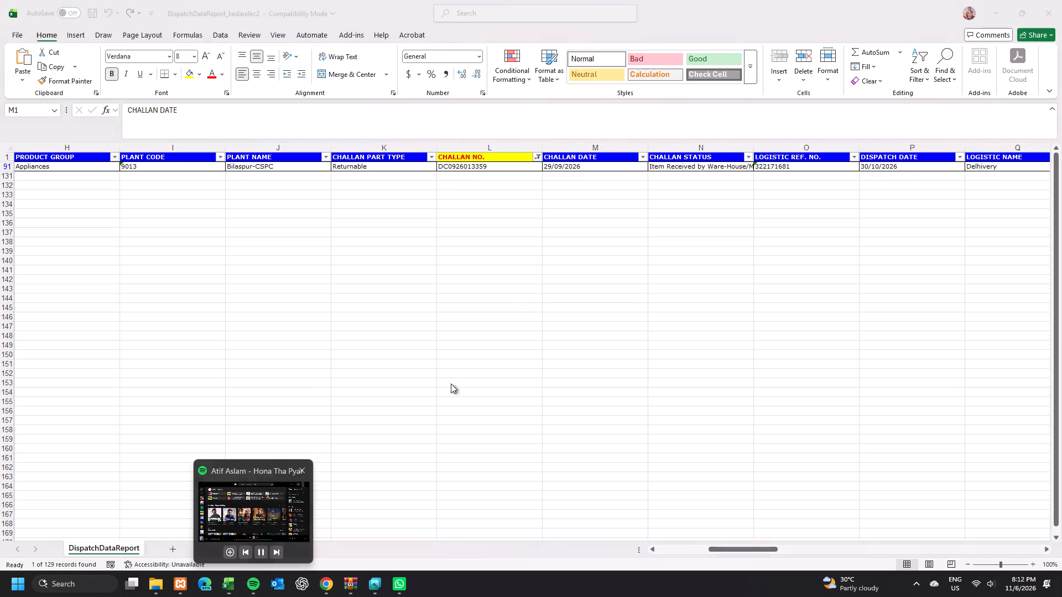
pyautogui.click(538, 154)
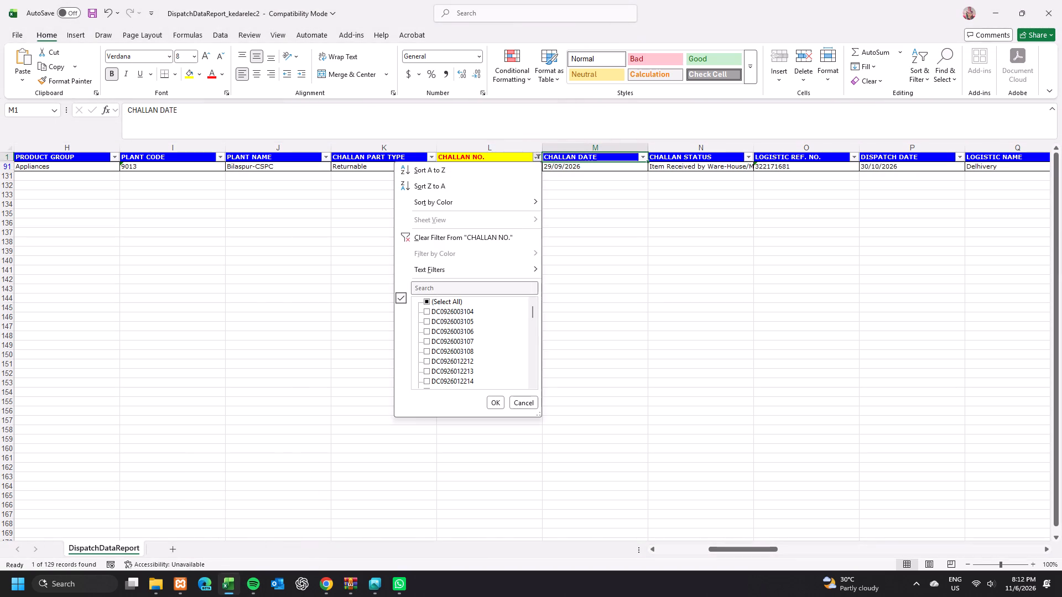
pyautogui.click(467, 290)
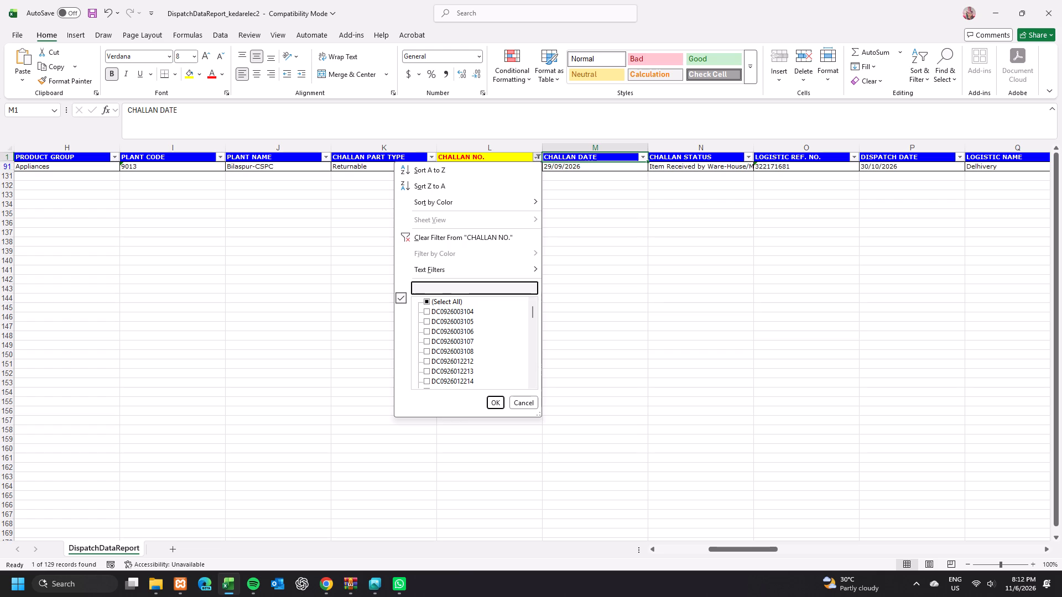
pyautogui.hotkey('ctrl', 'v')
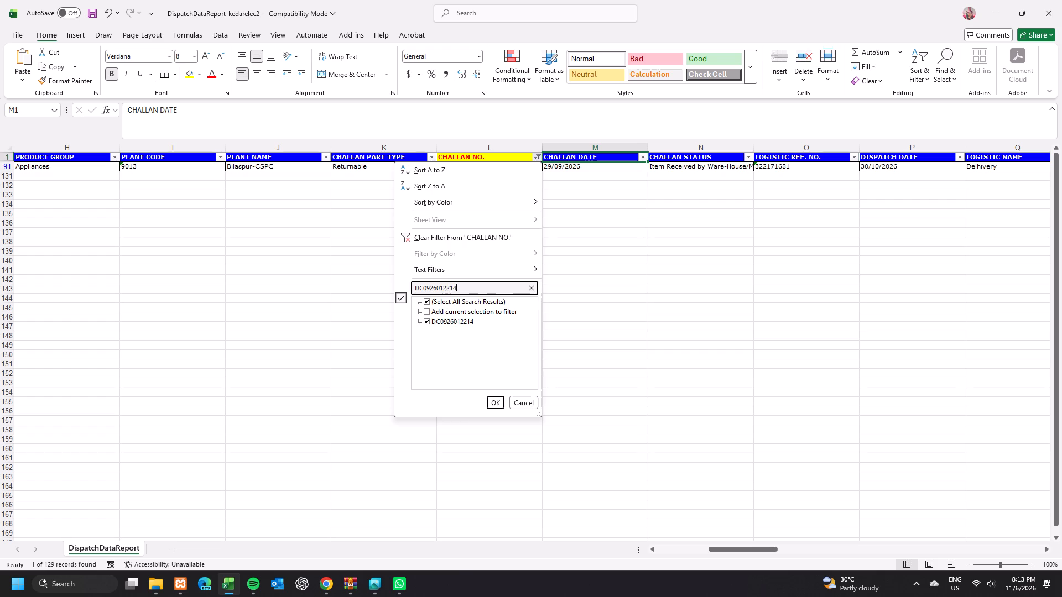
pyautogui.click(491, 401)
pyautogui.moveTo(373, 201); pyautogui.dragTo(1061, 222)
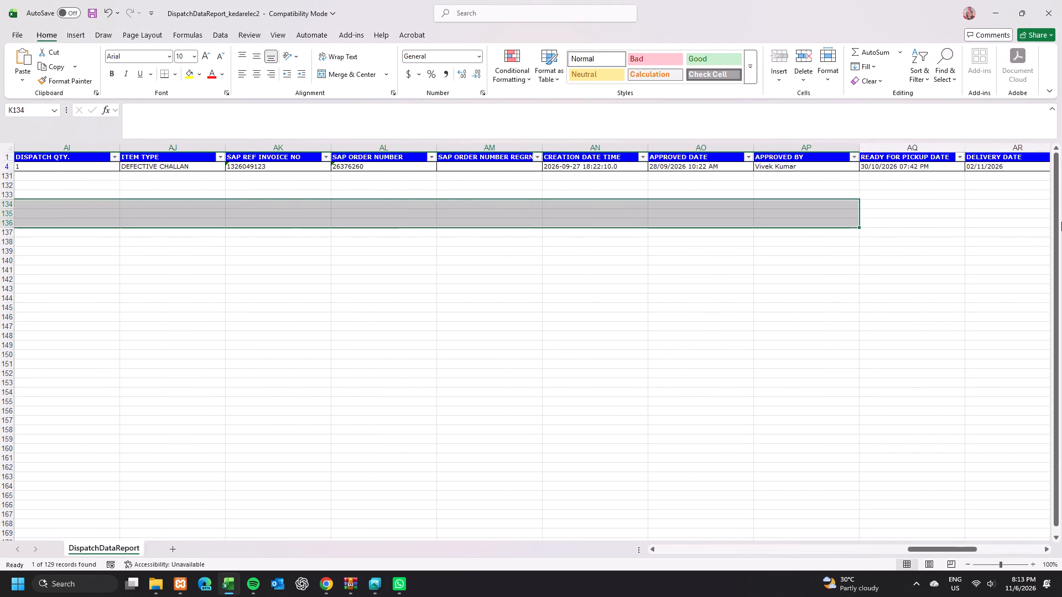
pyautogui.moveTo(507, 242); pyautogui.dragTo(1061, 239)
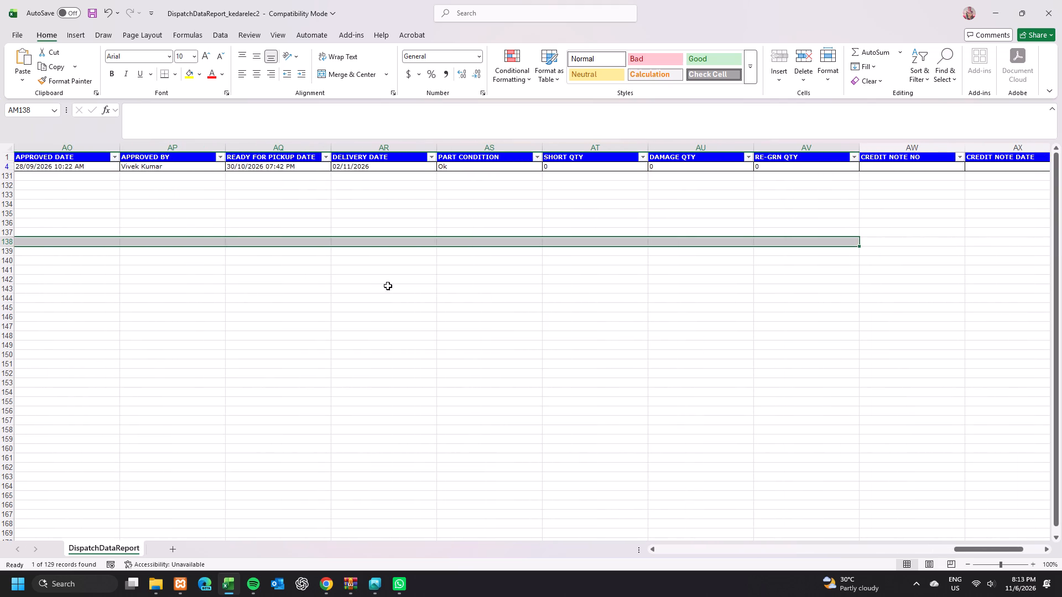
pyautogui.click(388, 286)
pyautogui.click(333, 583)
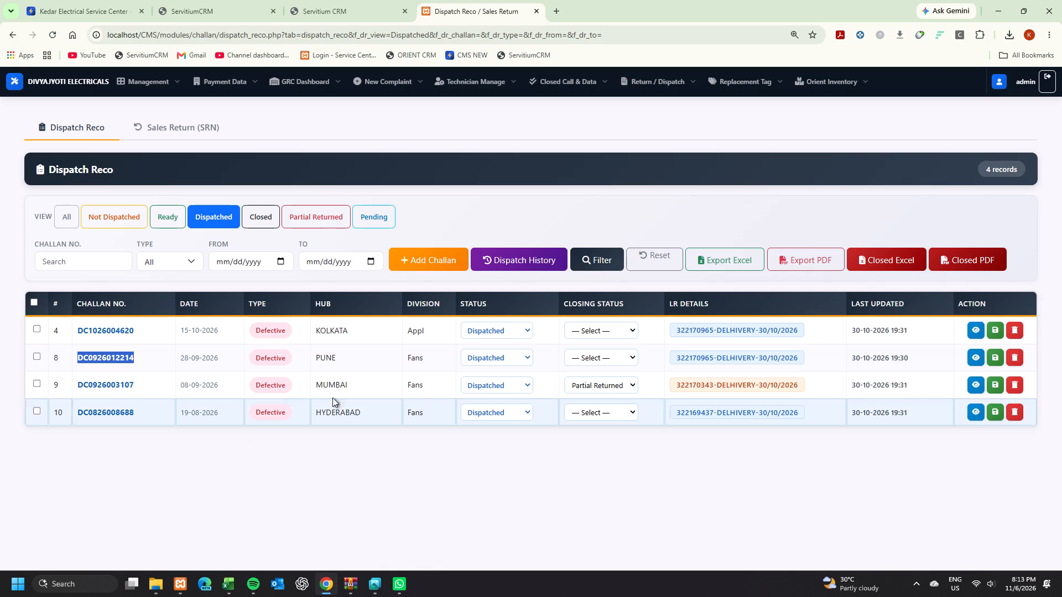
pyautogui.click(973, 352)
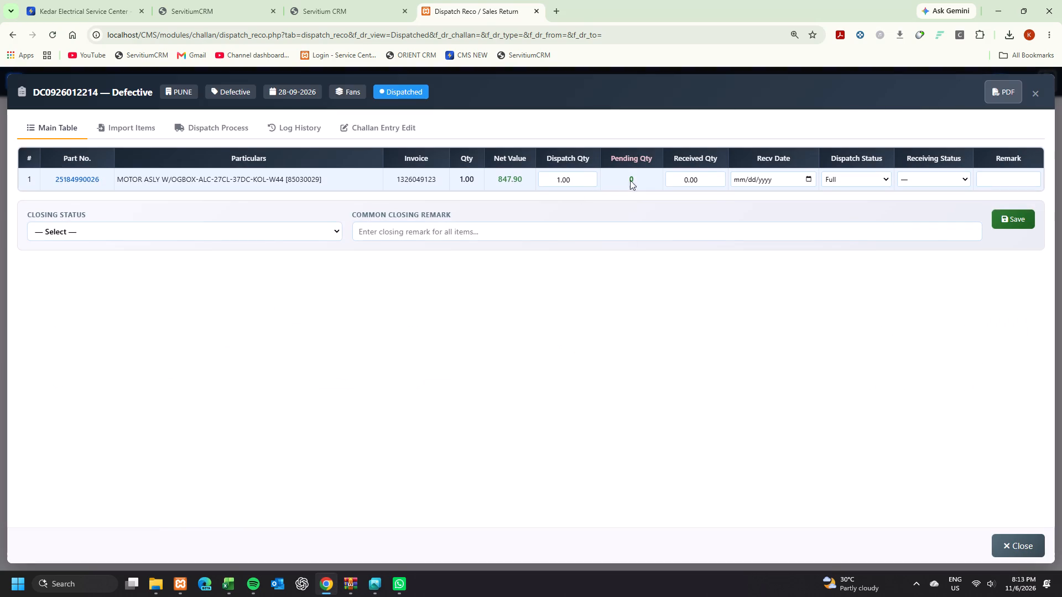
pyautogui.click(721, 176)
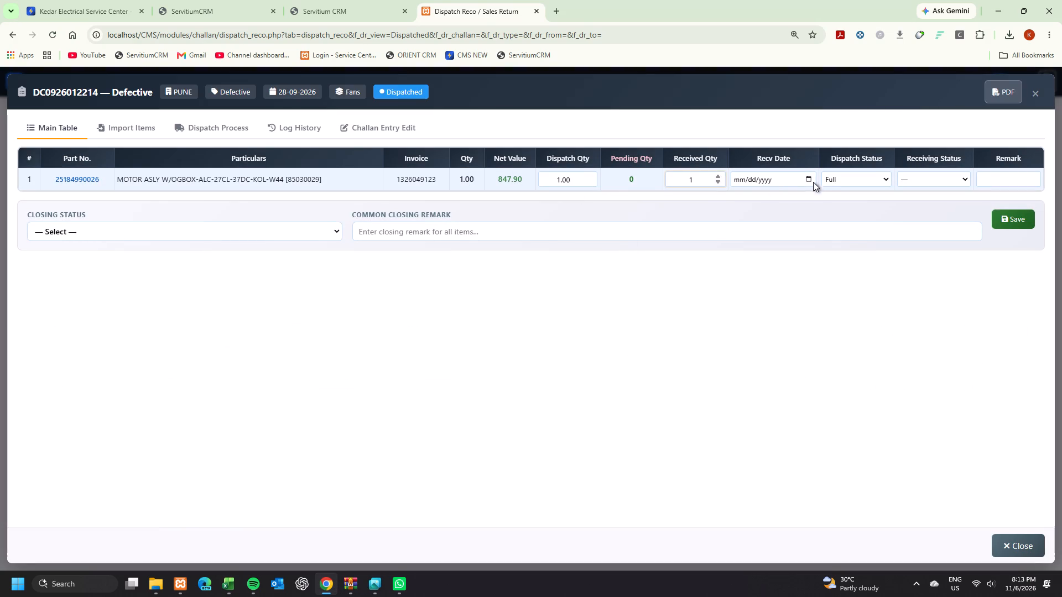
pyautogui.click(805, 177)
pyautogui.click(832, 241)
pyautogui.click(901, 185)
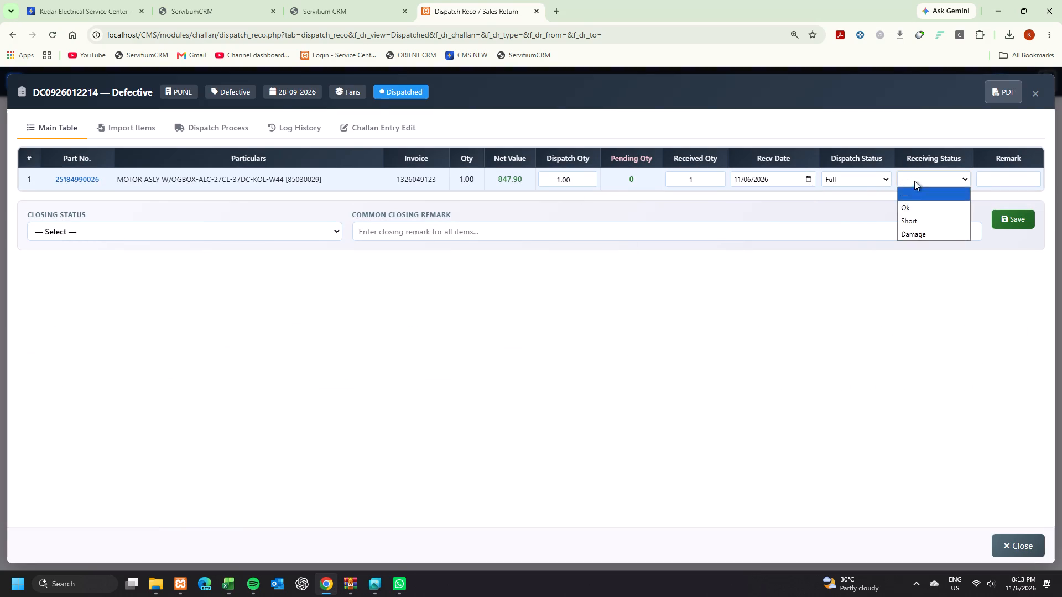
pyautogui.click(914, 212)
pyautogui.click(995, 217)
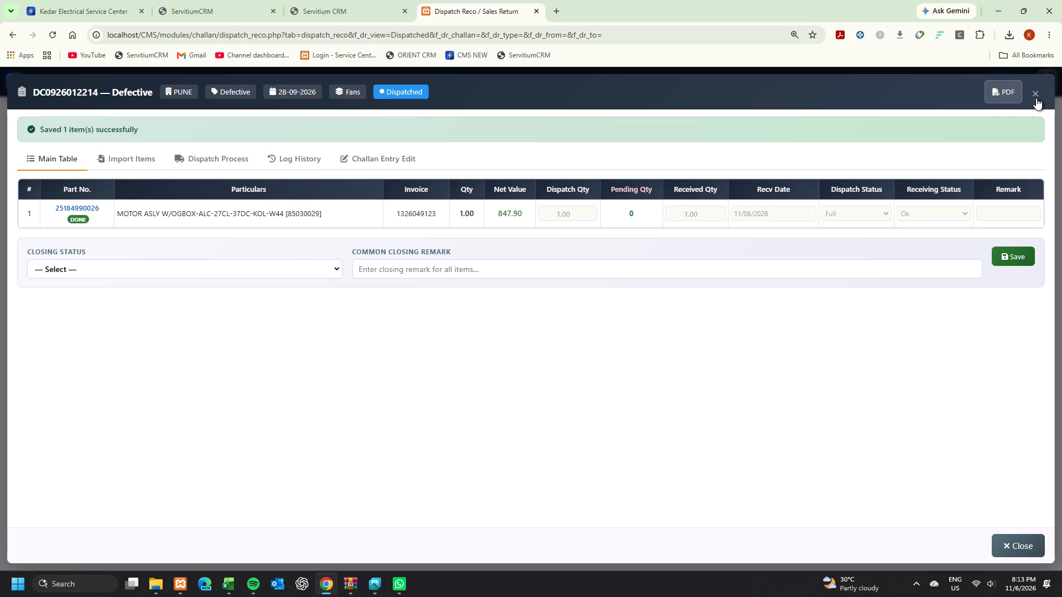
pyautogui.click(1036, 98)
pyautogui.click(603, 359)
pyautogui.click(604, 391)
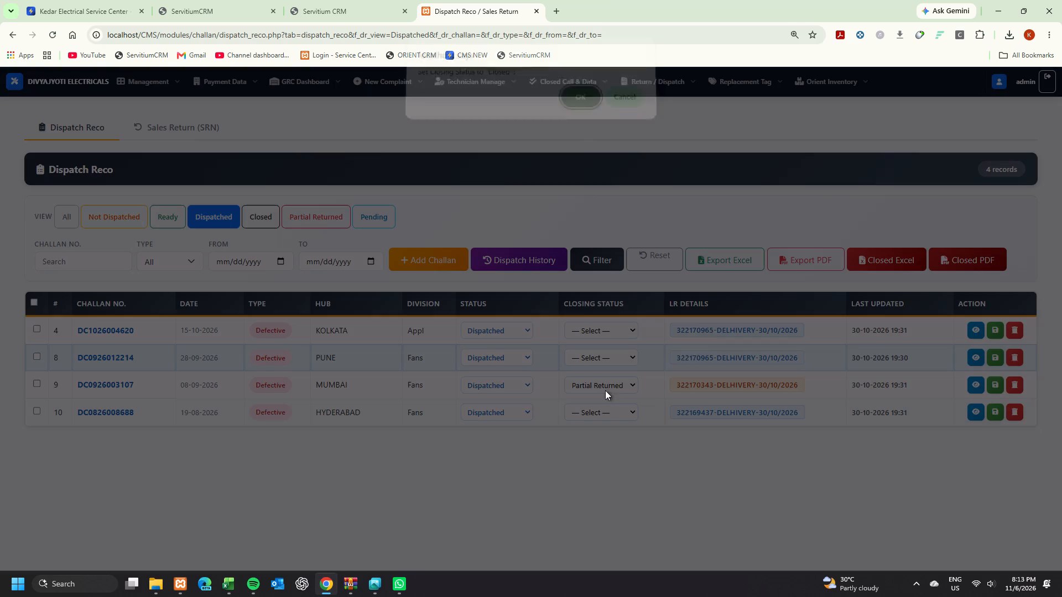
pyautogui.click(581, 113)
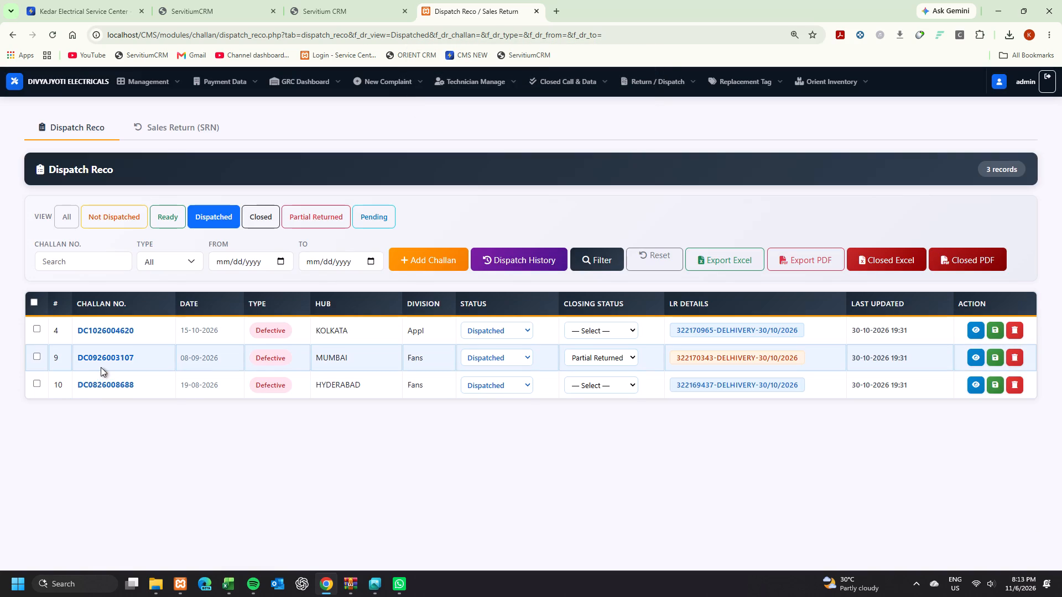
pyautogui.doubleClick(104, 364)
pyautogui.rightClick(104, 364)
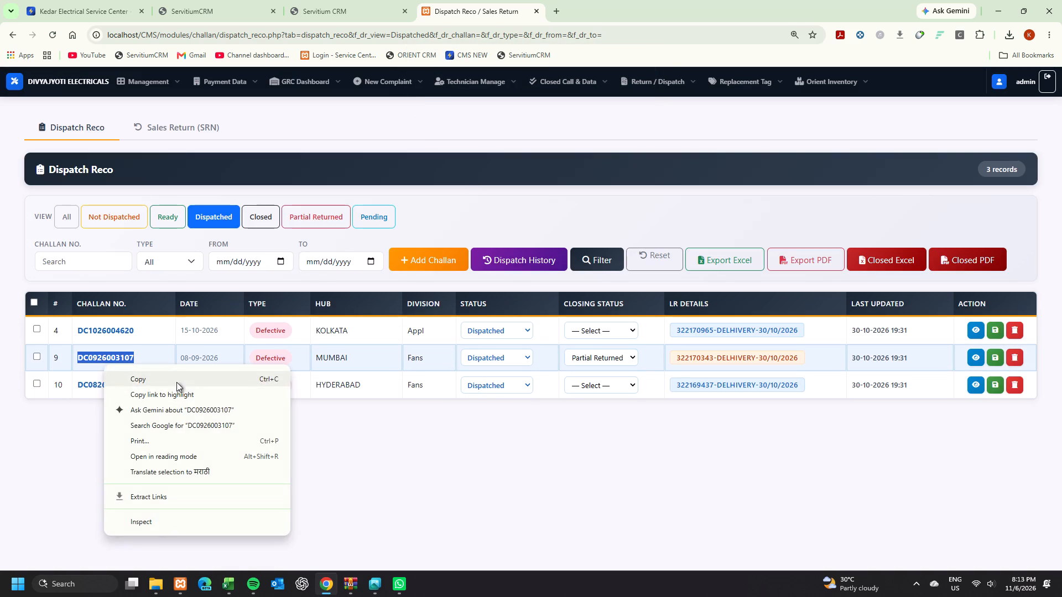
pyautogui.click(176, 382)
pyautogui.click(229, 575)
pyautogui.moveTo(374, 301); pyautogui.dragTo(0, 301)
pyautogui.click(730, 285)
pyautogui.moveTo(579, 215); pyautogui.dragTo(554, 216)
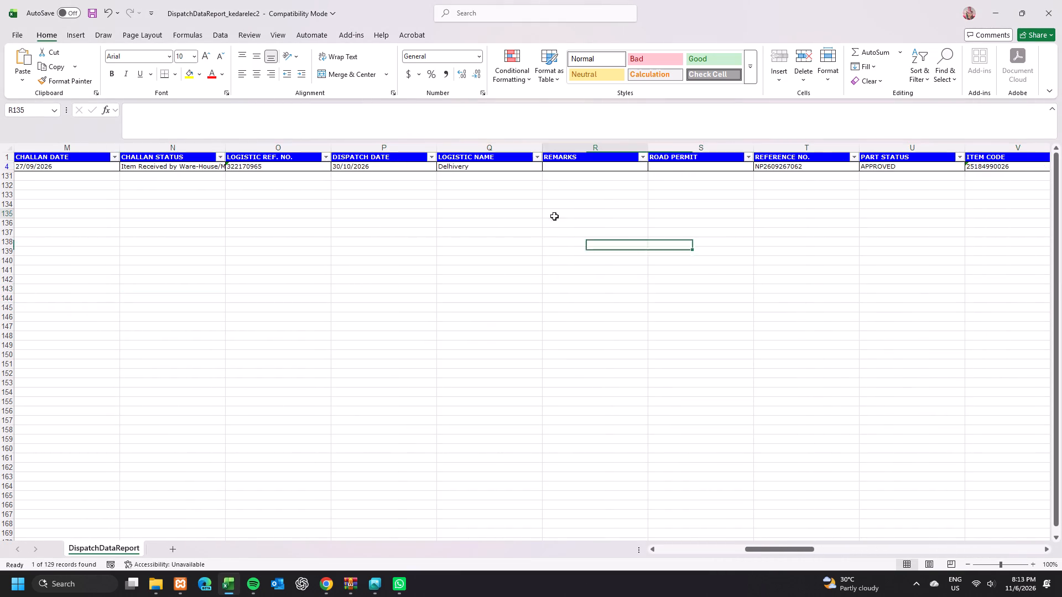
pyautogui.moveTo(554, 216); pyautogui.dragTo(0, 216)
pyautogui.click(425, 259)
pyautogui.click(644, 158)
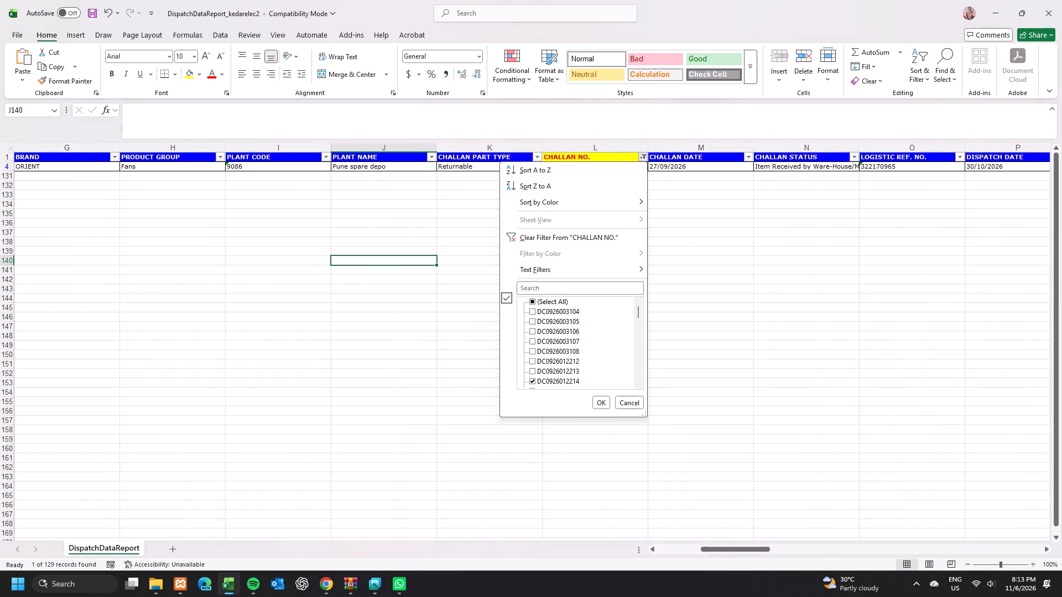
pyautogui.click(533, 290)
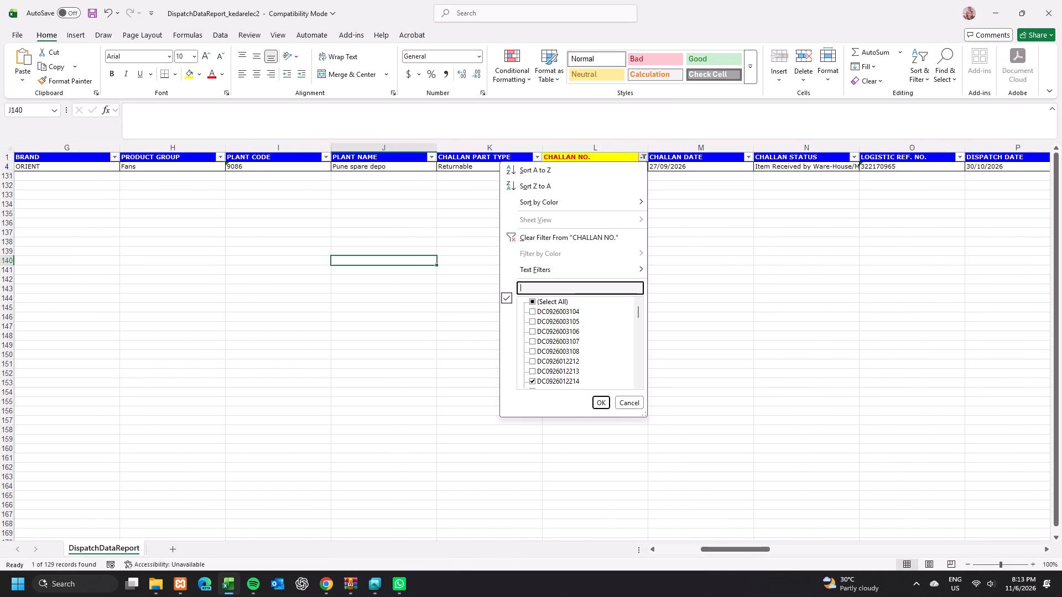
pyautogui.hotkey('ctrl', 'v')
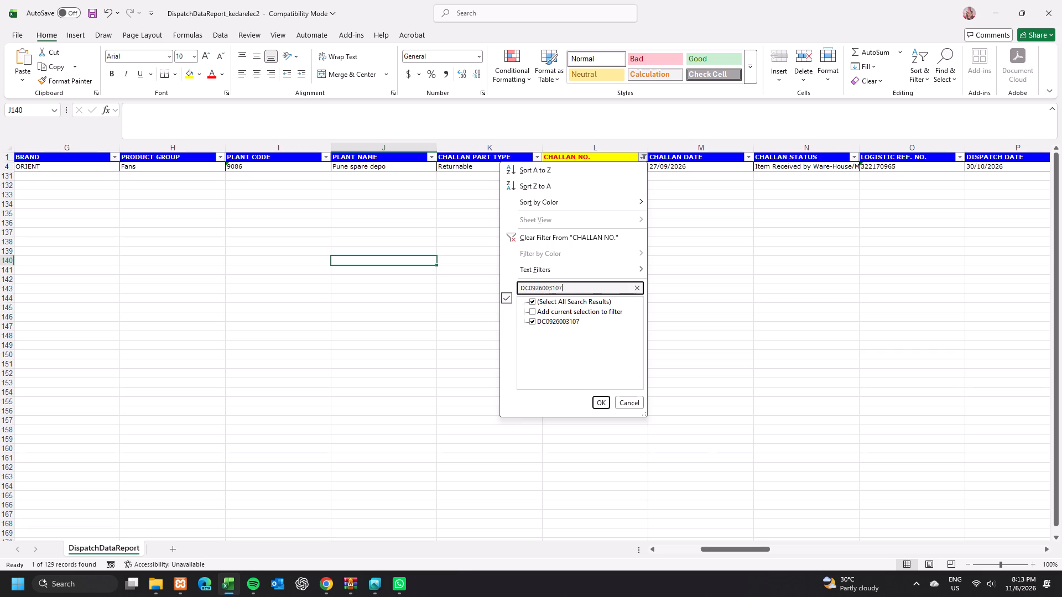
pyautogui.click(596, 405)
pyautogui.moveTo(307, 262); pyautogui.dragTo(1061, 262)
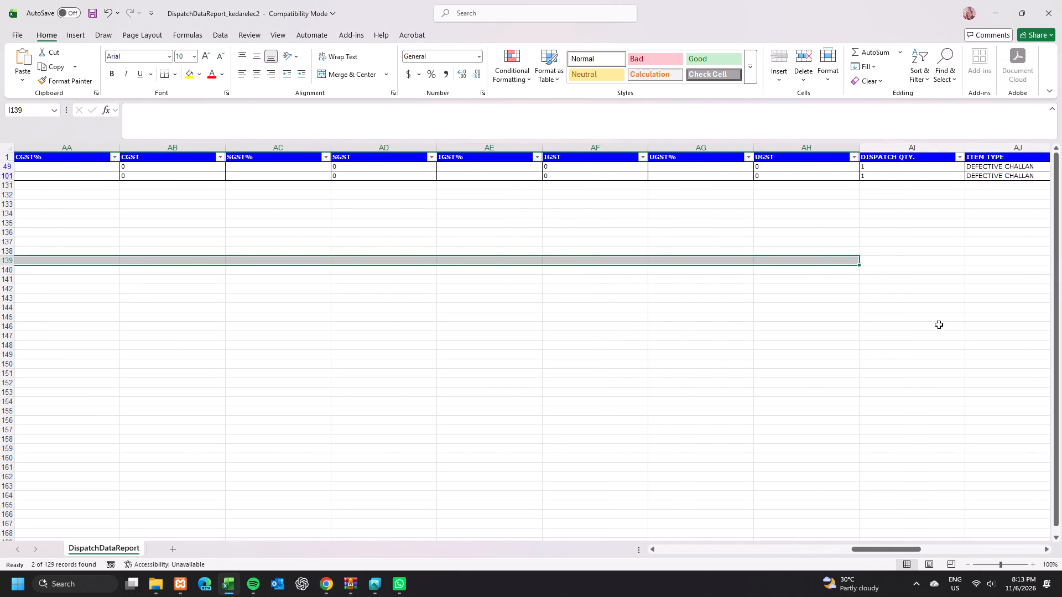
pyautogui.click(441, 337)
pyautogui.moveTo(386, 253); pyautogui.dragTo(1061, 253)
pyautogui.click(567, 325)
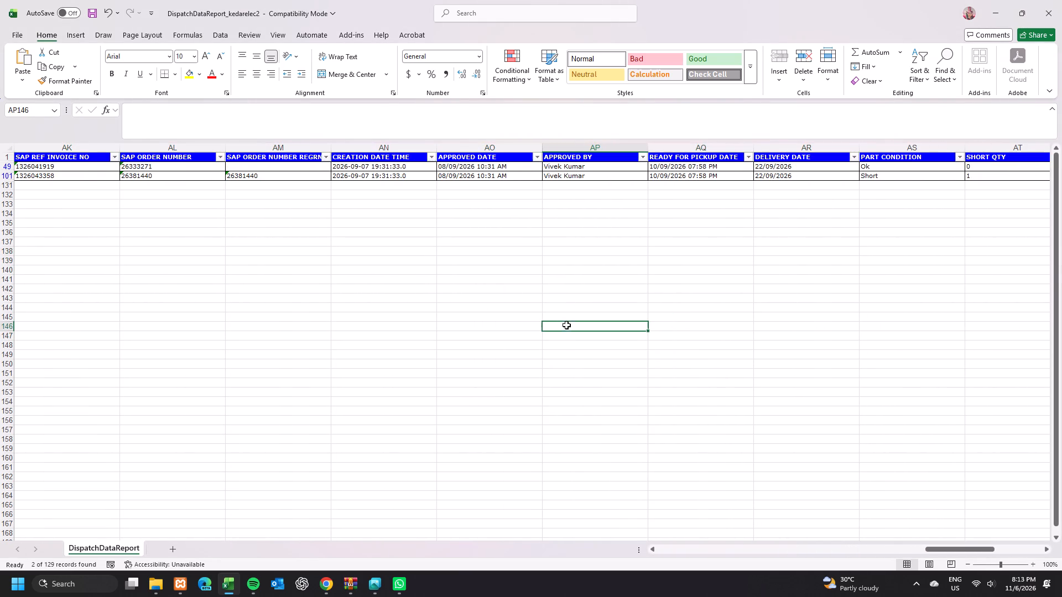
pyautogui.moveTo(711, 251); pyautogui.dragTo(0, 251)
pyautogui.click(315, 297)
pyautogui.moveTo(340, 248); pyautogui.dragTo(1061, 247)
pyautogui.click(638, 331)
pyautogui.moveTo(524, 224); pyautogui.dragTo(1061, 265)
pyautogui.click(322, 273)
pyautogui.moveTo(180, 228); pyautogui.dragTo(183, 227)
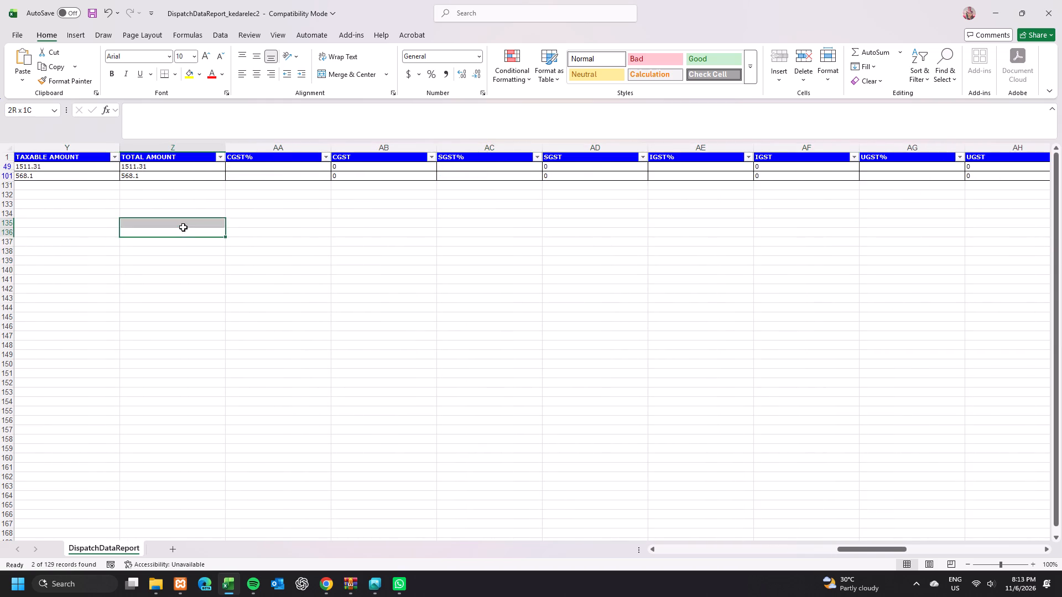
pyautogui.moveTo(183, 227); pyautogui.dragTo(1061, 290)
pyautogui.click(498, 312)
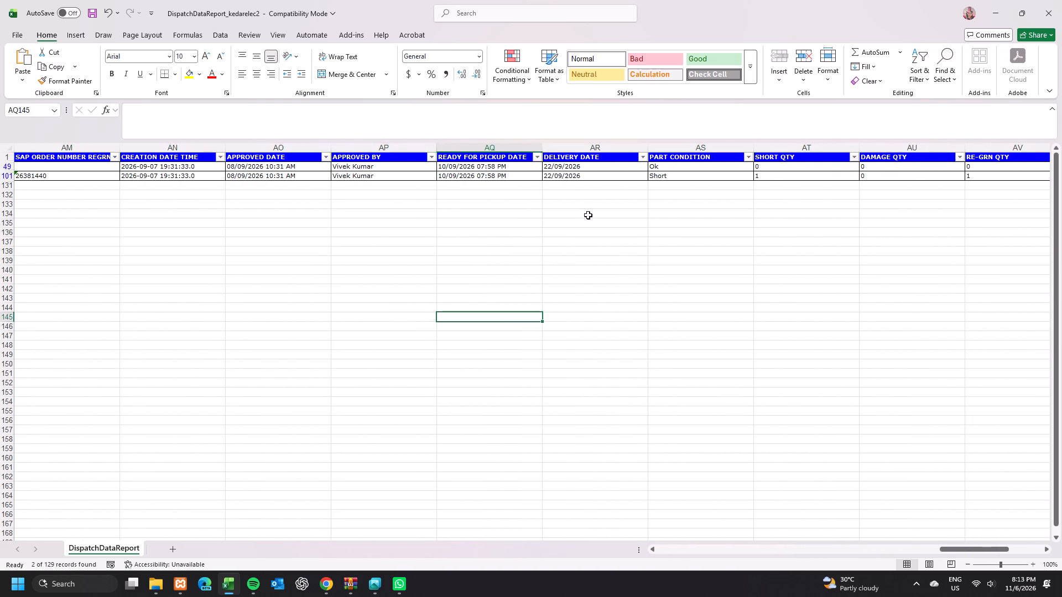
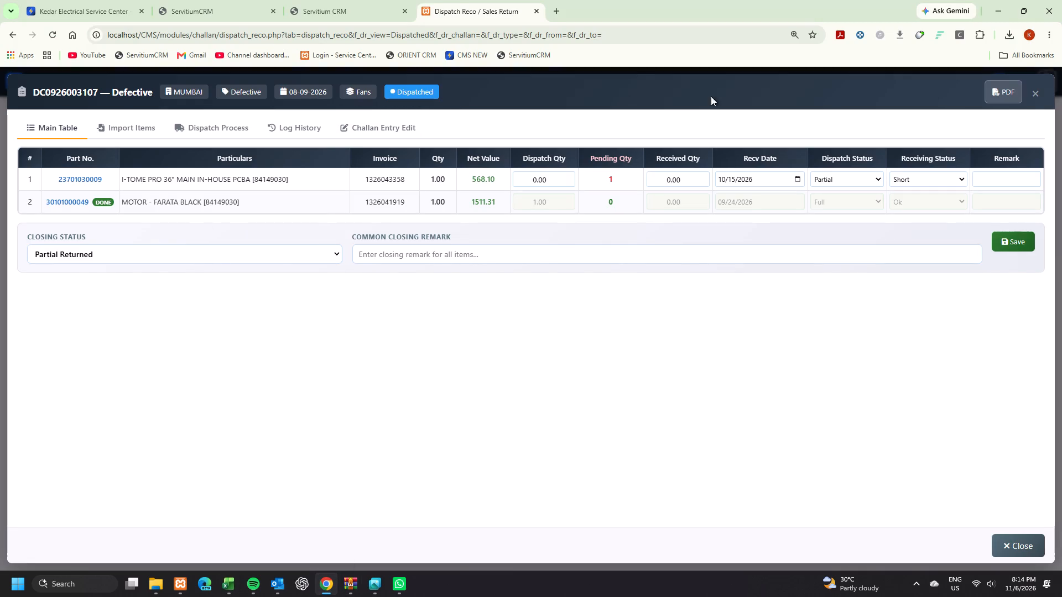
pyautogui.click(1006, 101)
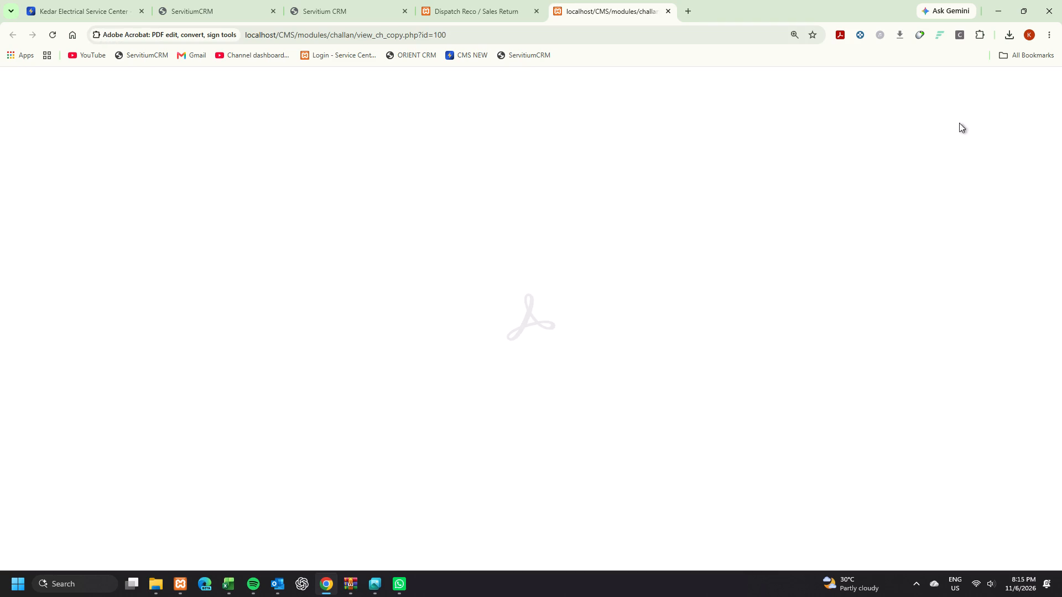
pyautogui.click(470, 0)
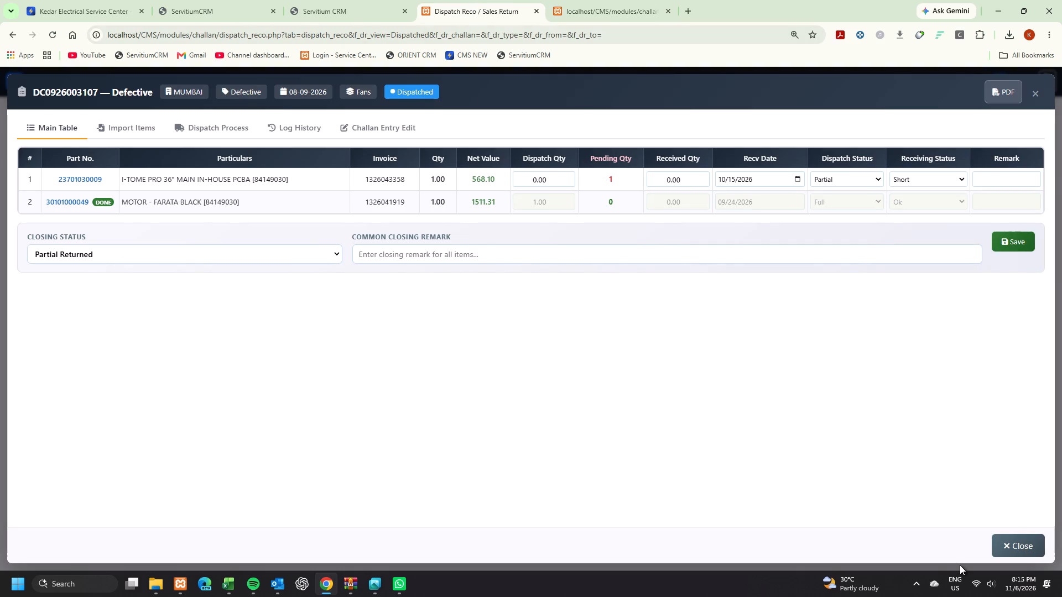
pyautogui.press('Print')
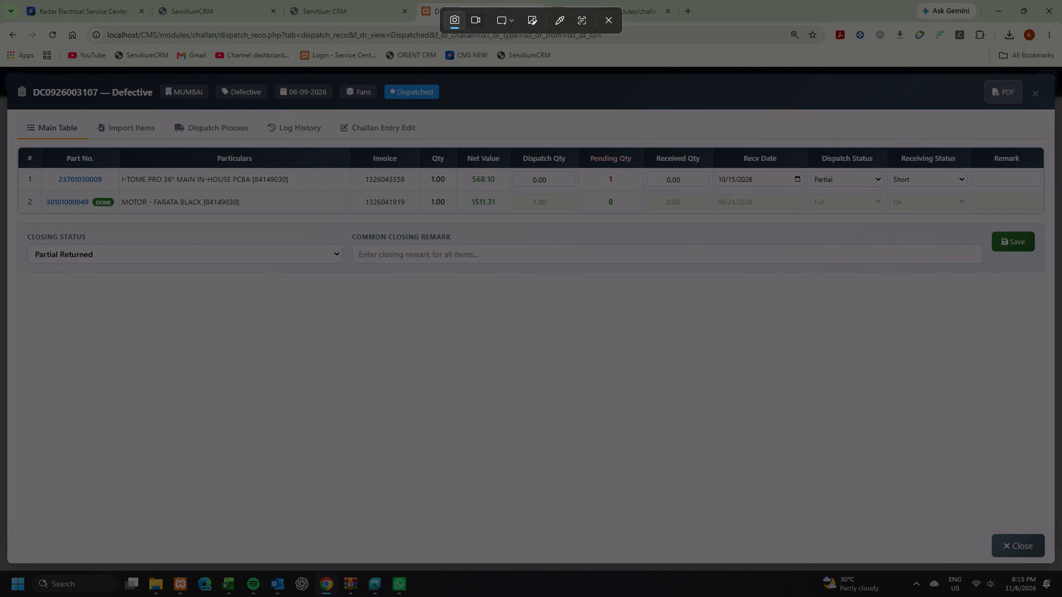
pyautogui.moveTo(20, 144); pyautogui.dragTo(531, 201)
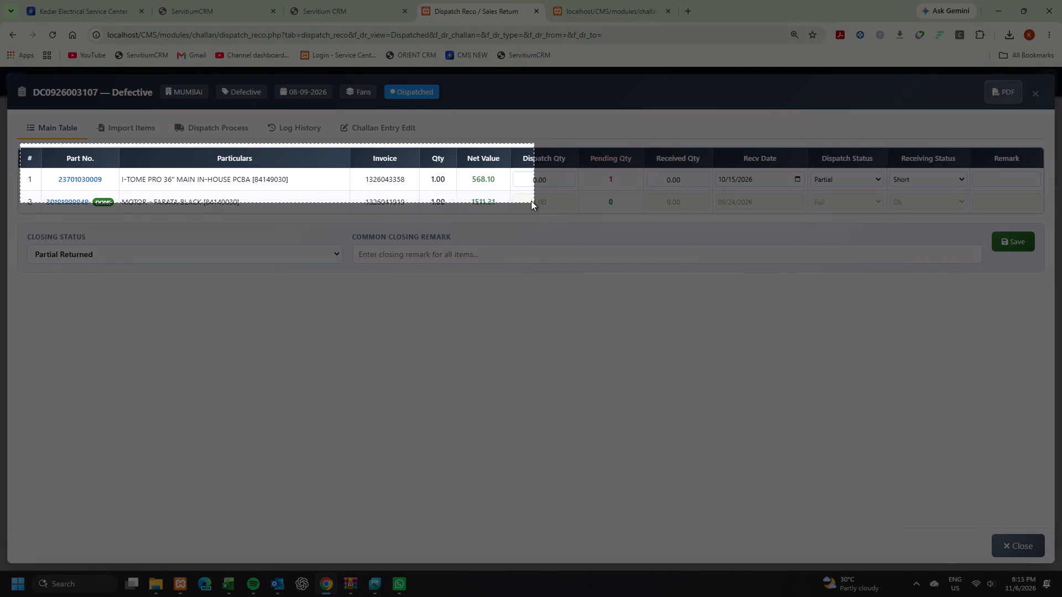
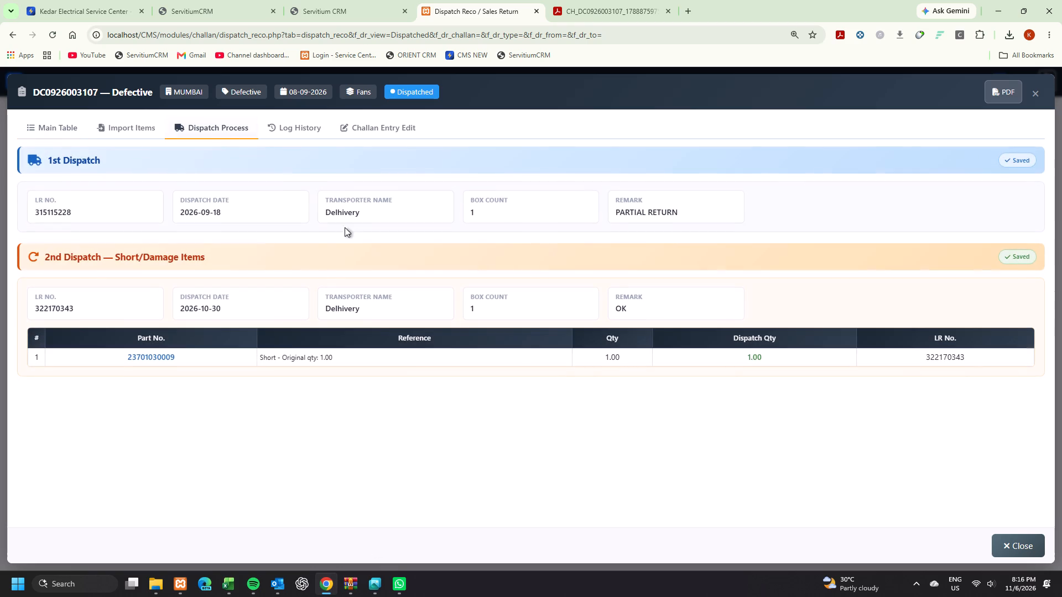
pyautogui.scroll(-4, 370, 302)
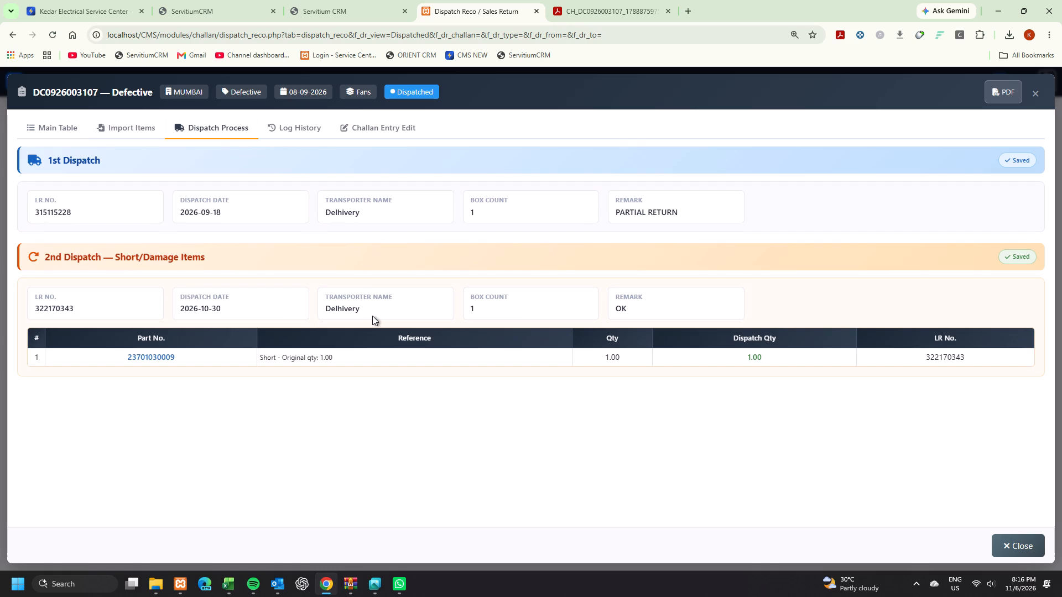
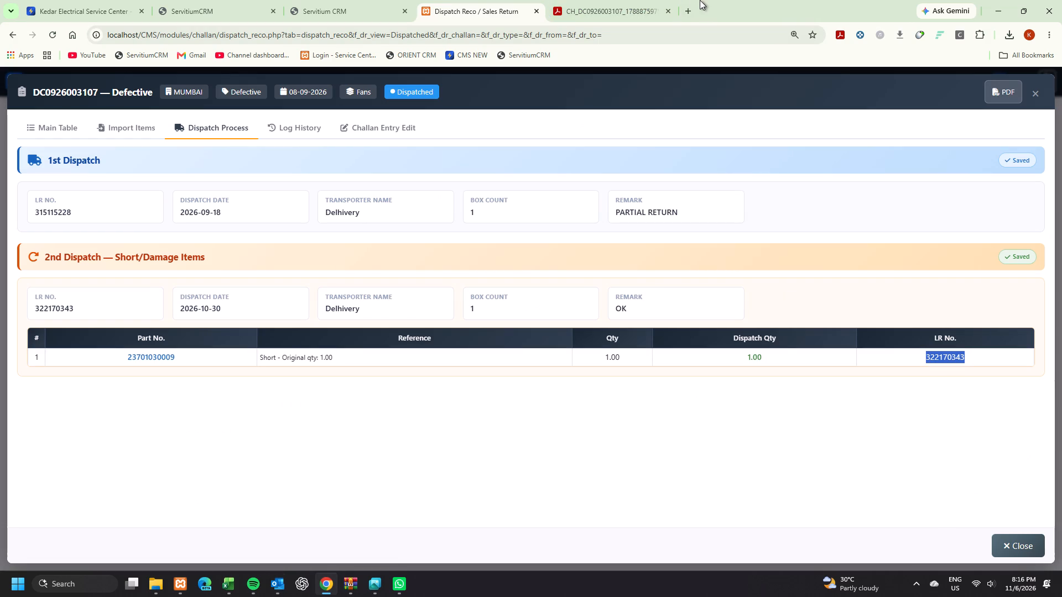
# Search for Delhivery tracking in a new browser tab and open Delhivery's Track Parcel & Shipment Delivery page.
pyautogui.click(693, 0)
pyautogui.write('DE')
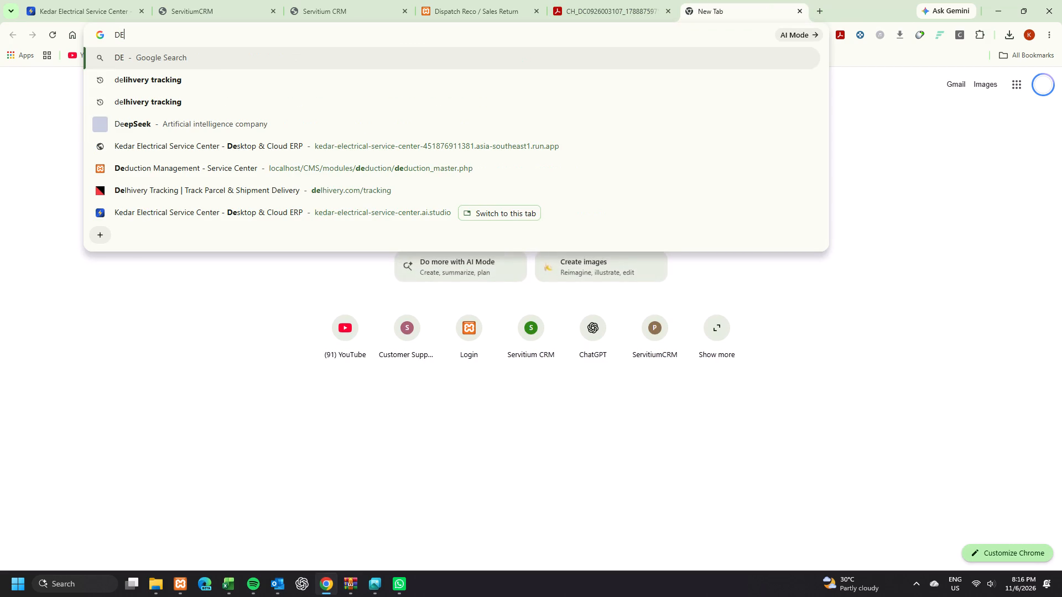
pyautogui.click(350, 90)
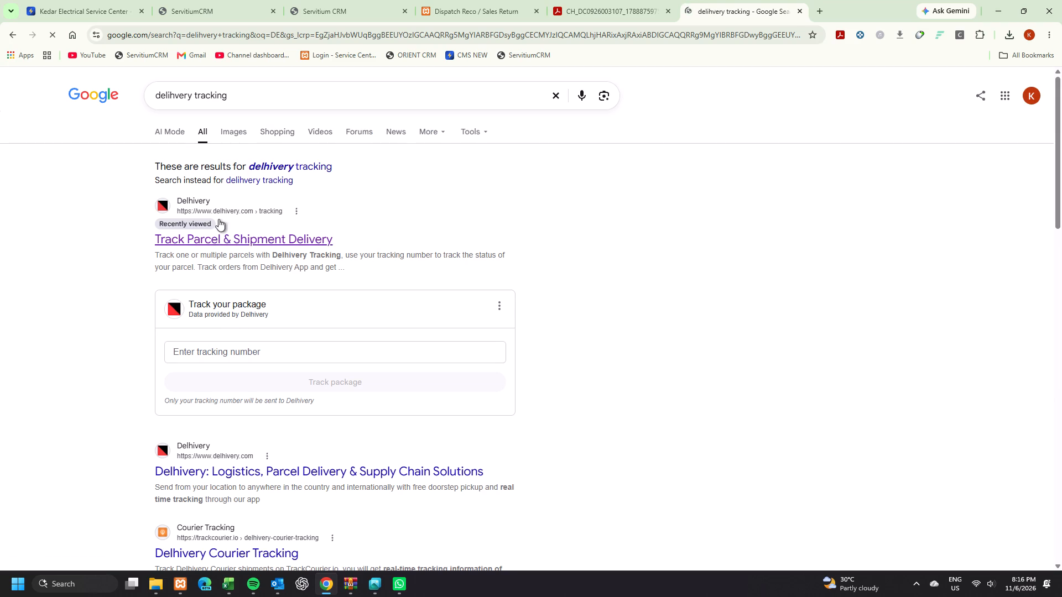
pyautogui.click(216, 238)
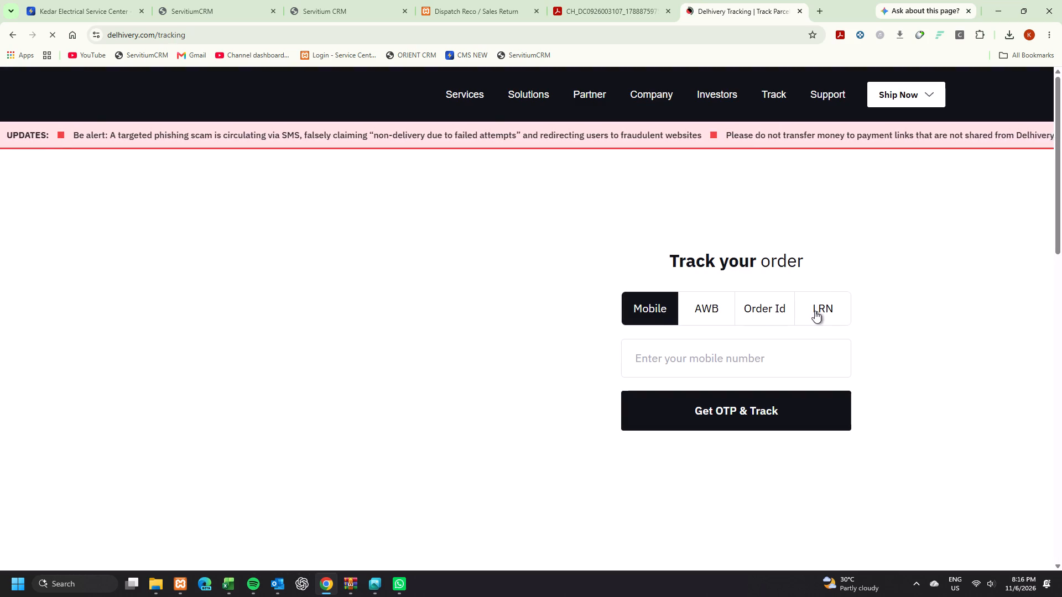
# Set Delhivery's order tracking to look up the shipment by LRN and place the cursor in the LRN field.
pyautogui.click(815, 311)
pyautogui.click(731, 356)
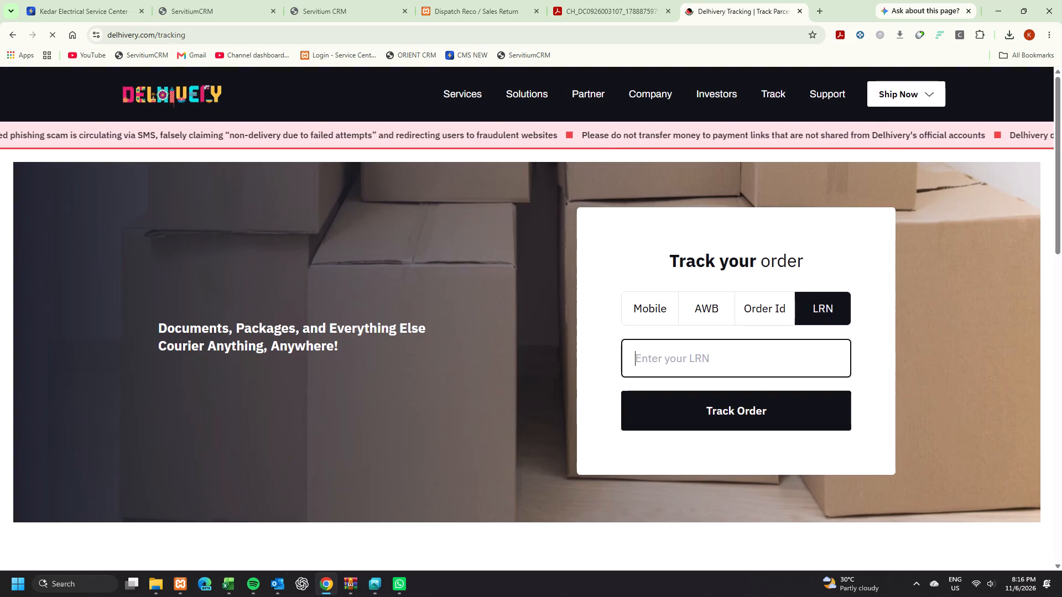
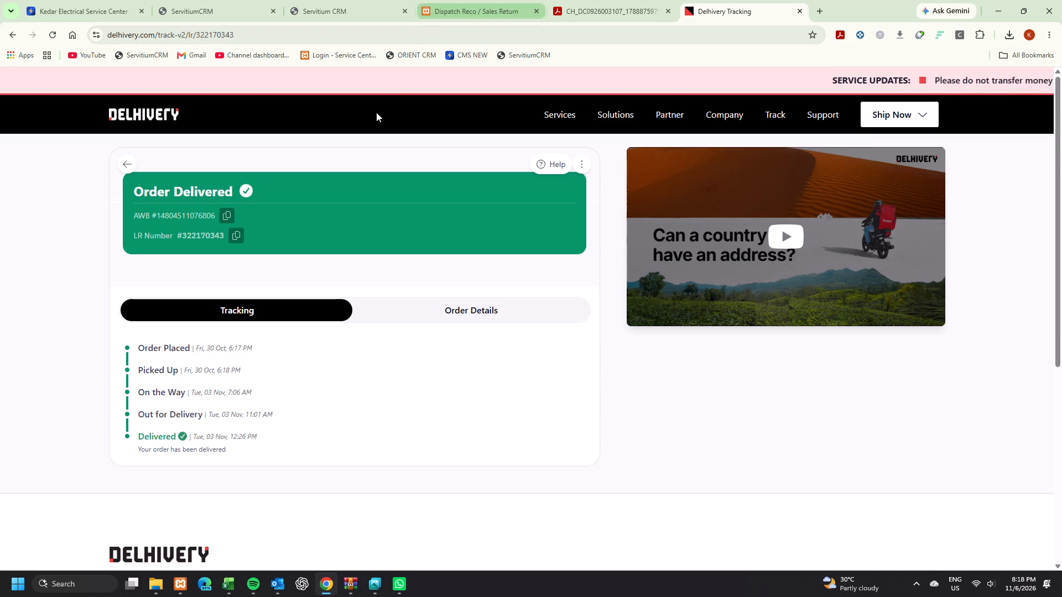
pyautogui.click(435, 305)
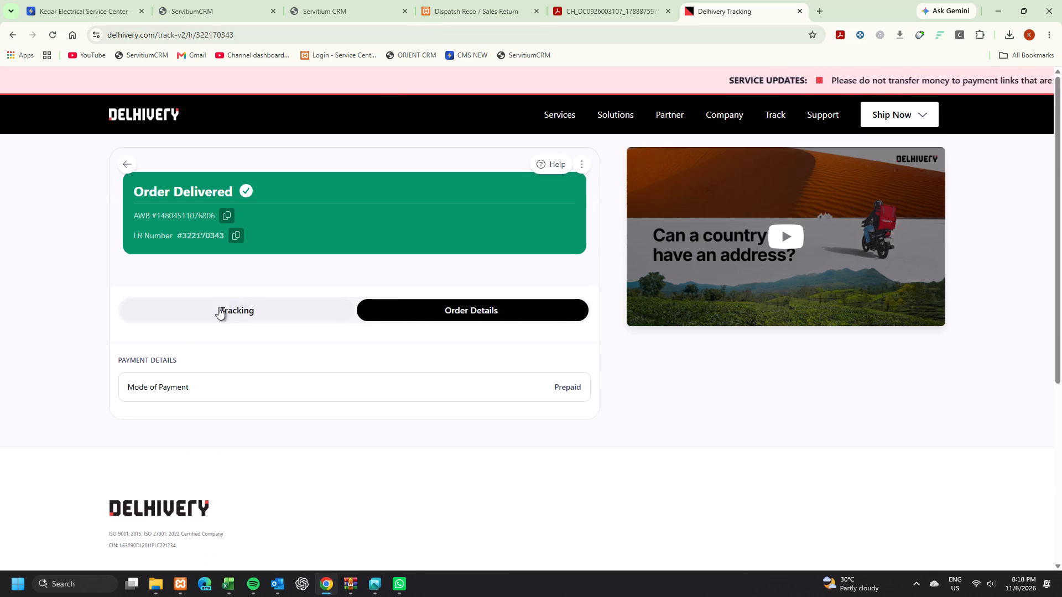
pyautogui.click(218, 307)
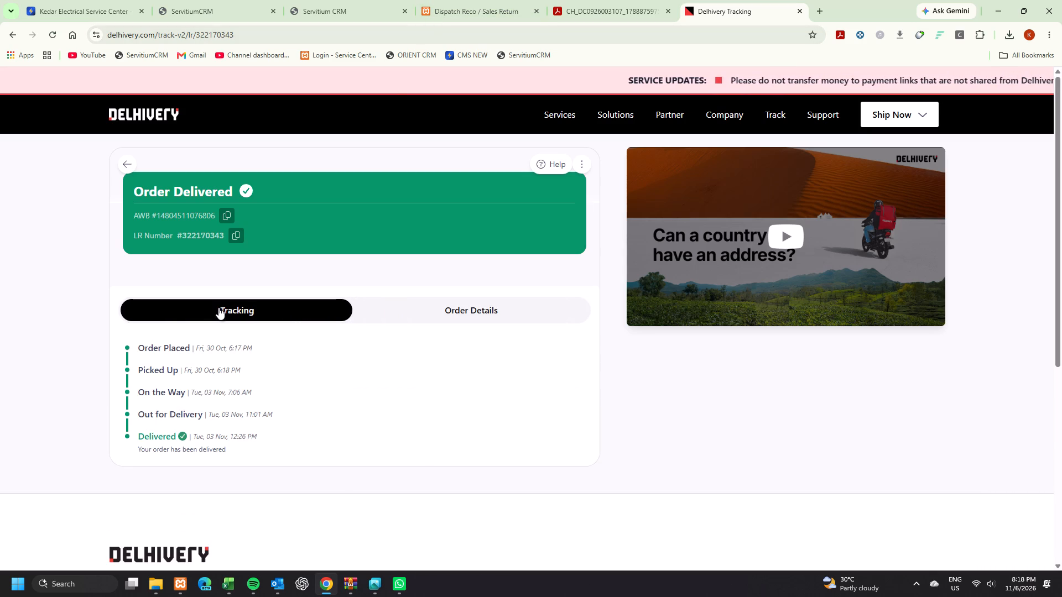
pyautogui.click(207, 379)
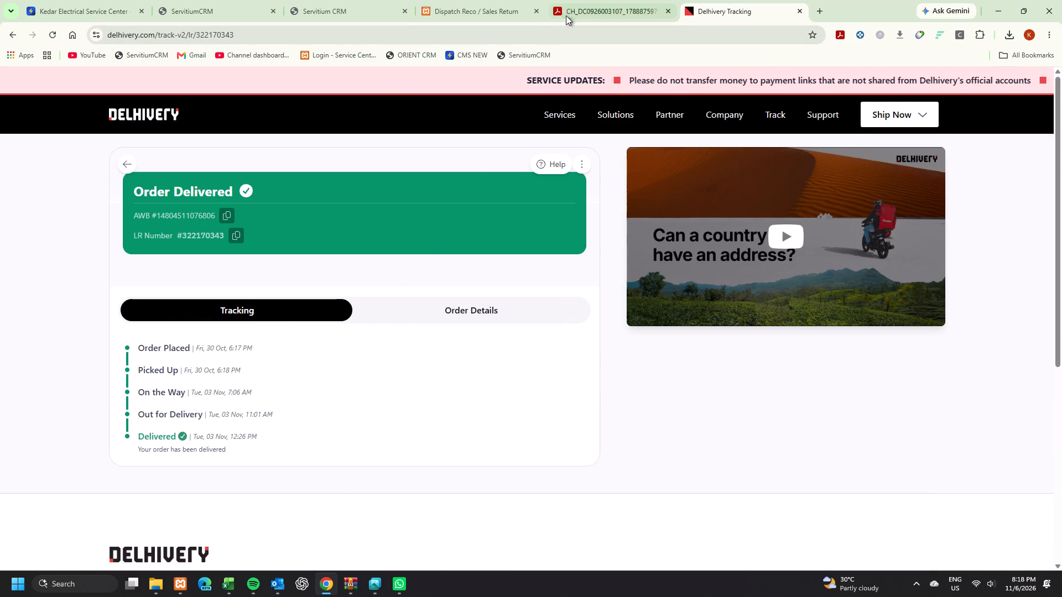
pyautogui.click(435, 0)
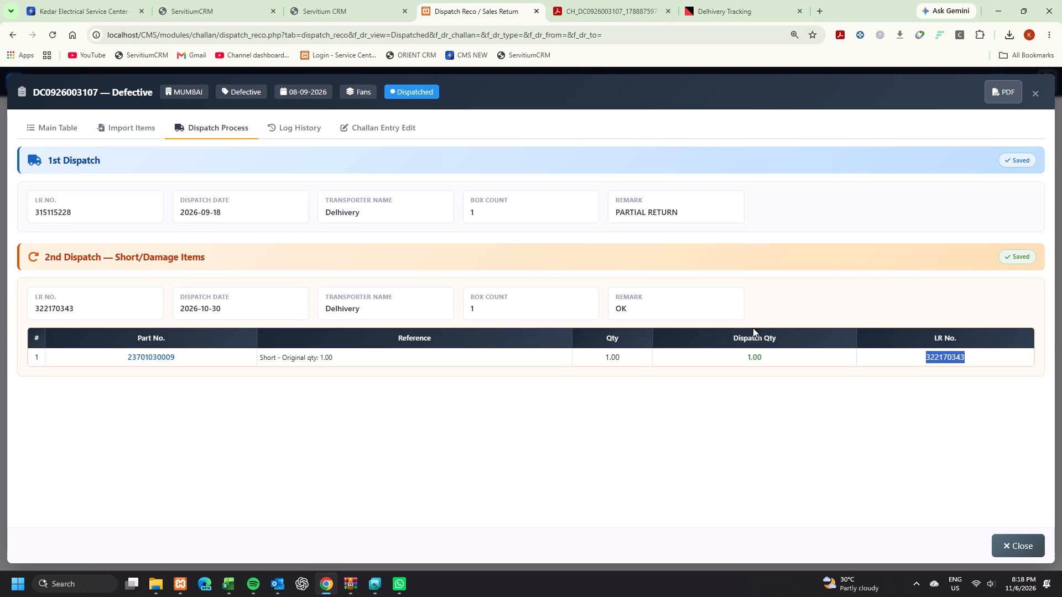
pyautogui.click(663, 402)
pyautogui.press('Print')
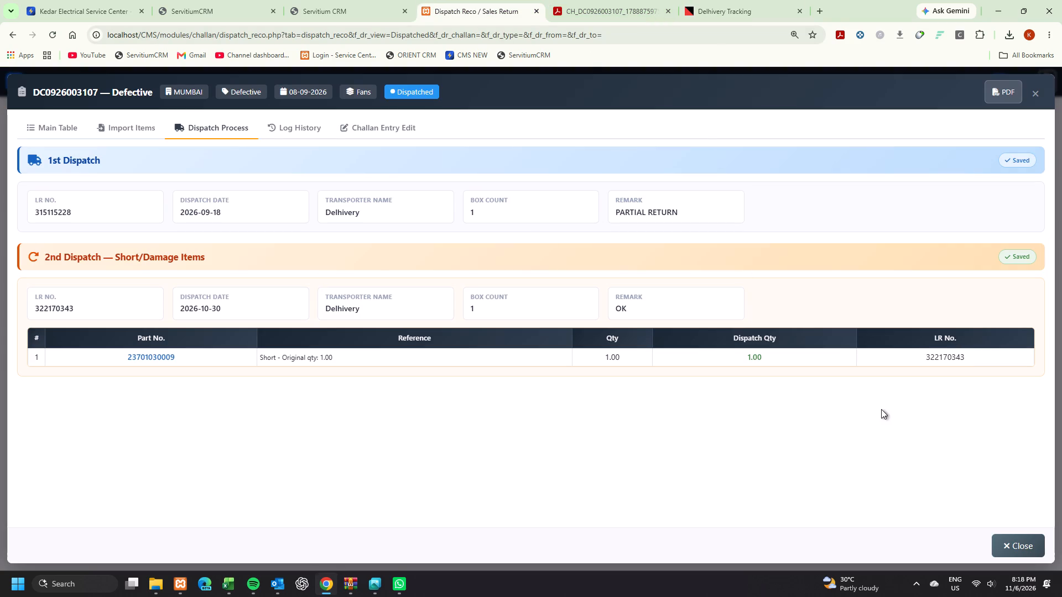
pyautogui.moveTo(16, 241); pyautogui.dragTo(346, 369)
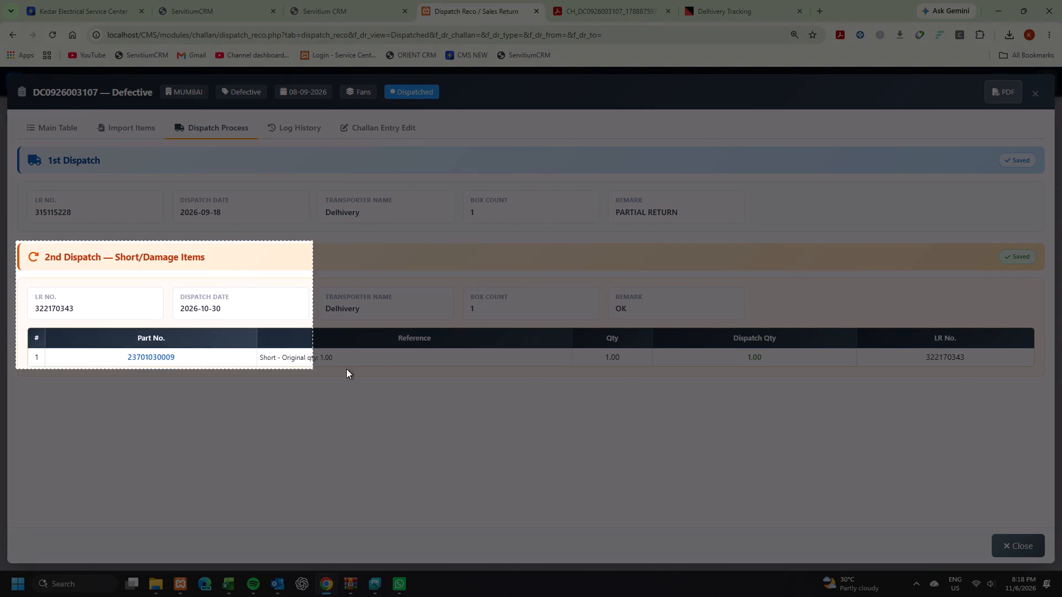
pyautogui.moveTo(346, 369); pyautogui.dragTo(957, 371)
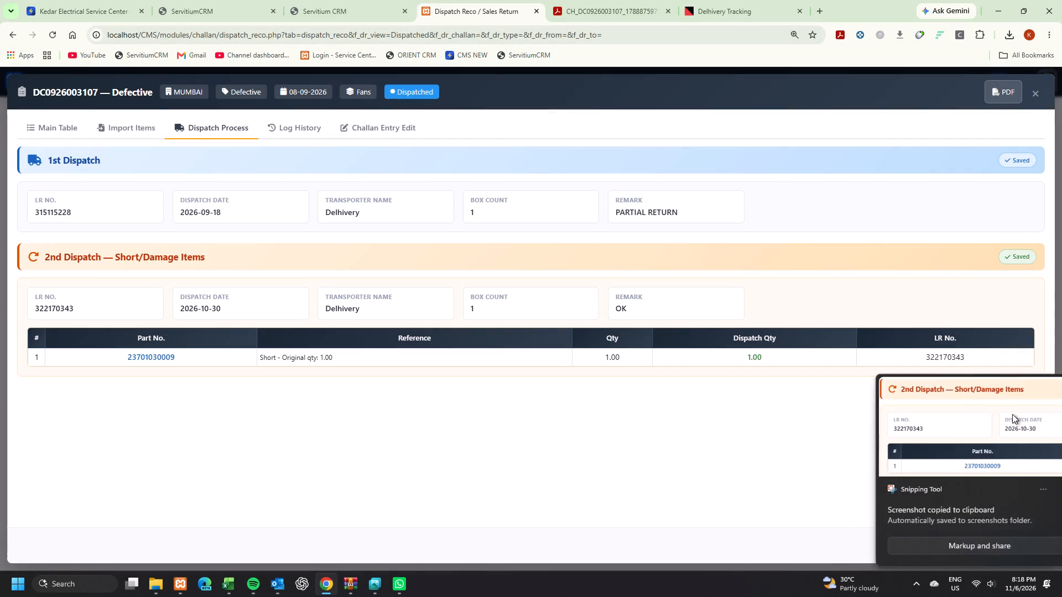
pyautogui.moveTo(939, 453); pyautogui.dragTo(1061, 453)
pyautogui.press('Print')
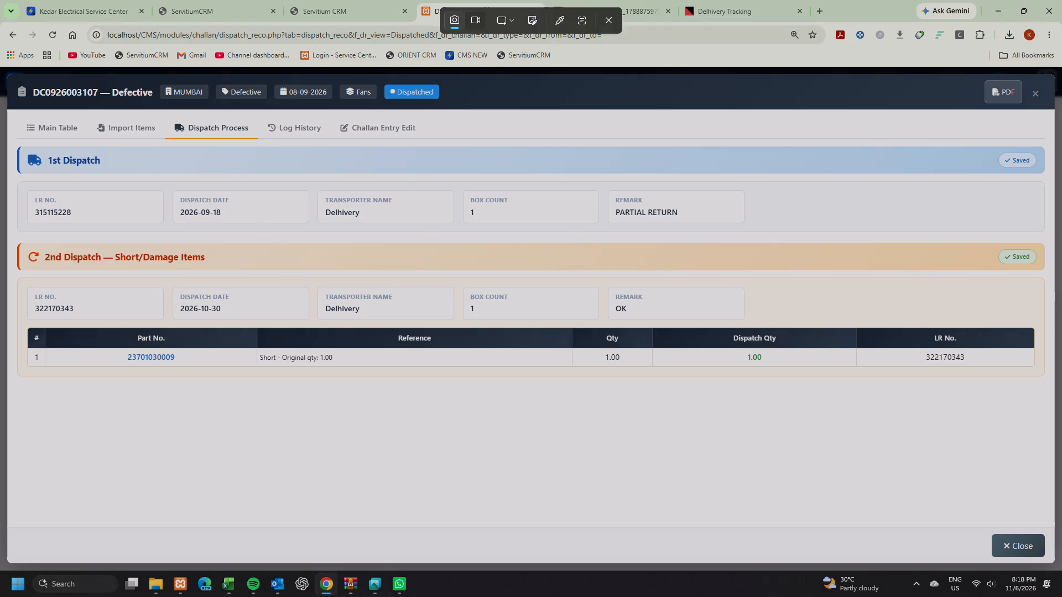
pyautogui.moveTo(24, 283); pyautogui.dragTo(1020, 379)
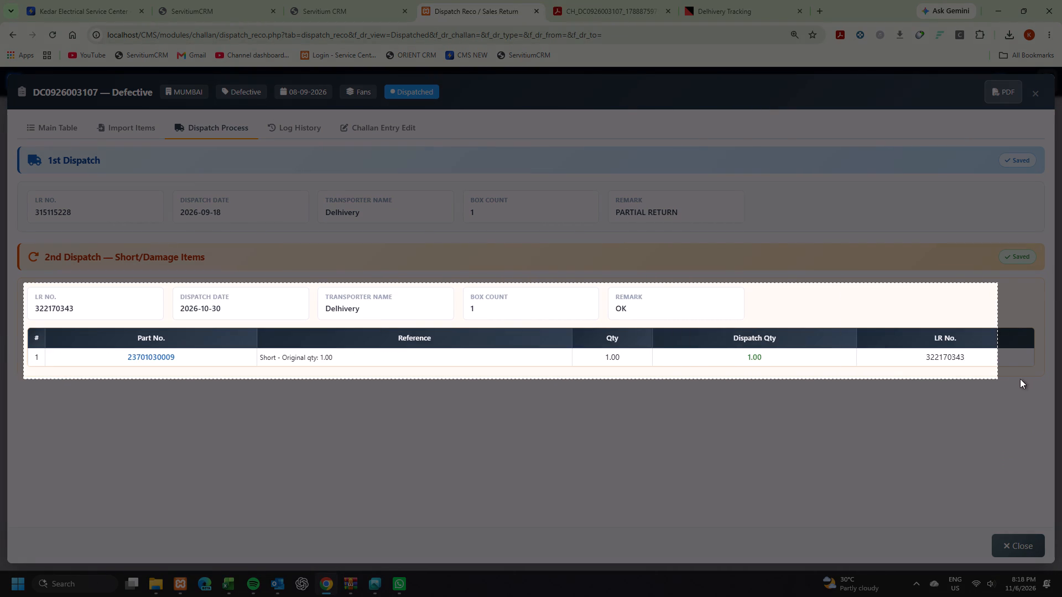
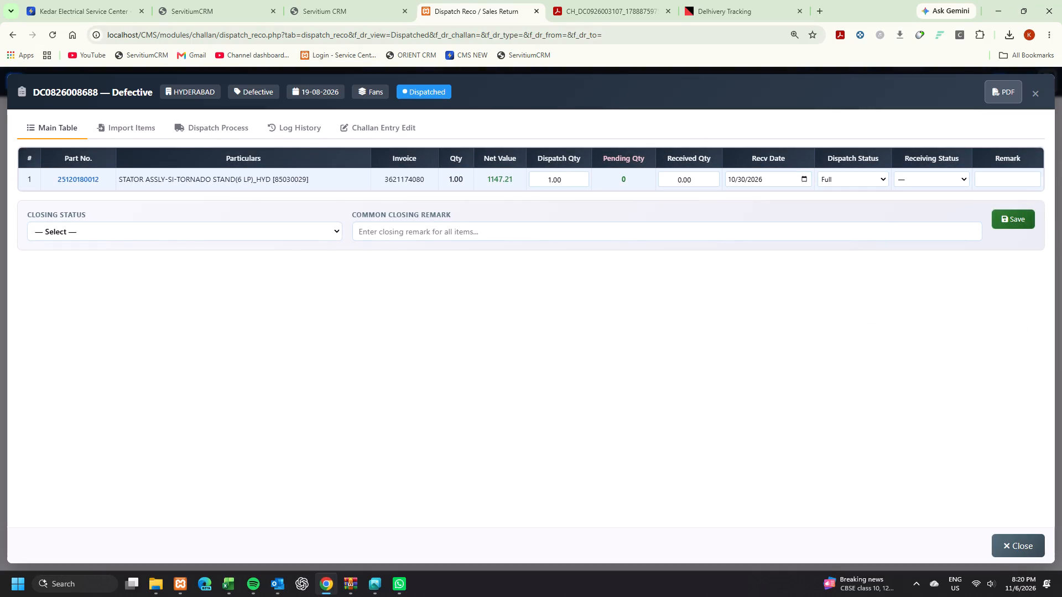
pyautogui.doubleClick(81, 91)
pyautogui.hotkey('ctrl', 'c')
pyautogui.click(233, 584)
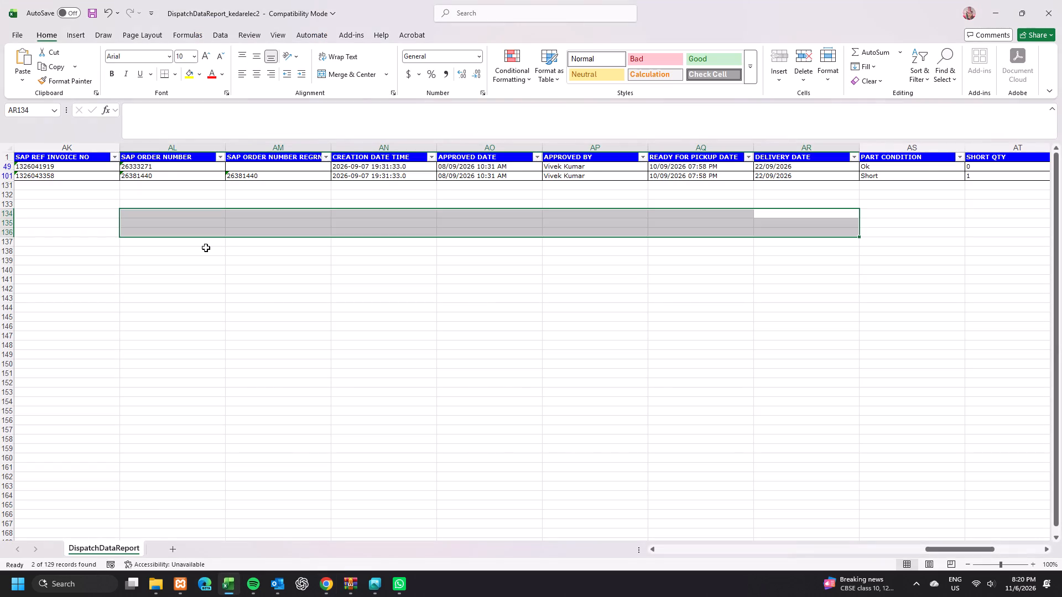
pyautogui.moveTo(223, 257); pyautogui.dragTo(0, 285)
pyautogui.click(465, 260)
pyautogui.click(645, 157)
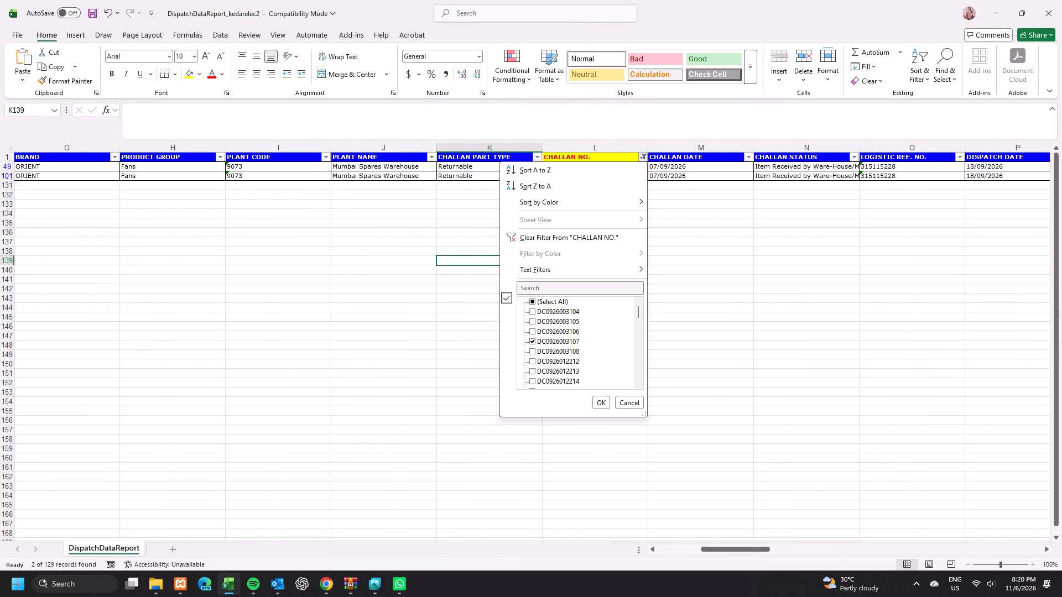
pyautogui.click(586, 290)
pyautogui.hotkey('ctrl', 'v')
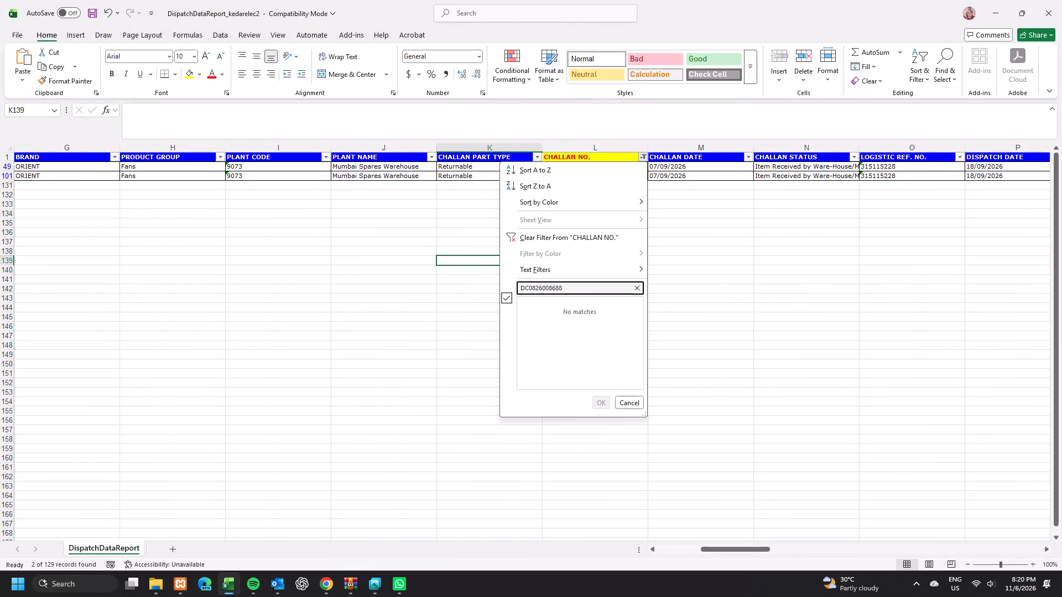
pyautogui.press('BackSpace')
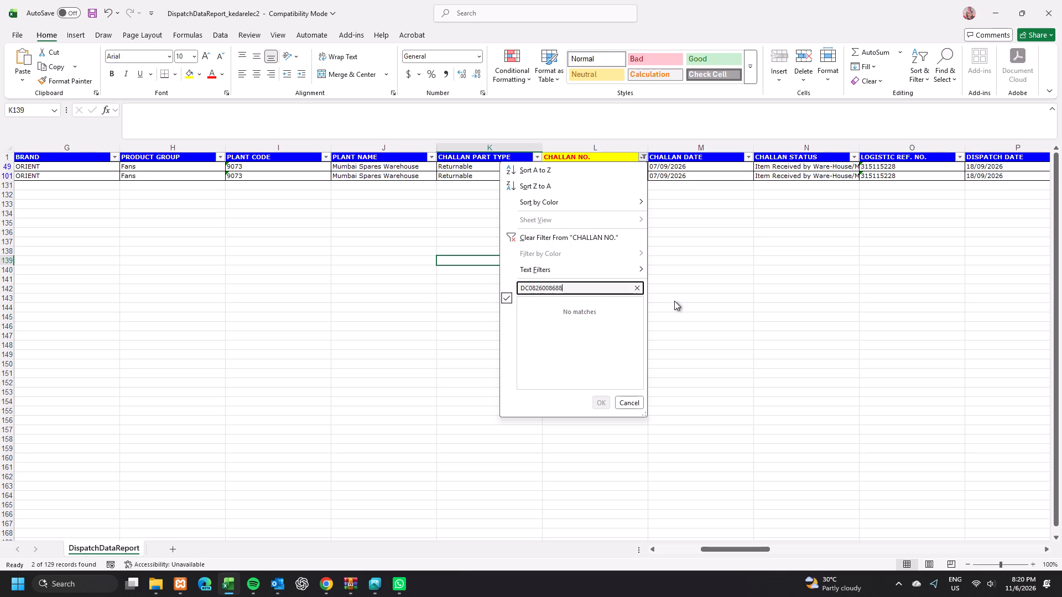
pyautogui.moveTo(579, 288); pyautogui.dragTo(480, 296)
pyautogui.press('BackSpace')
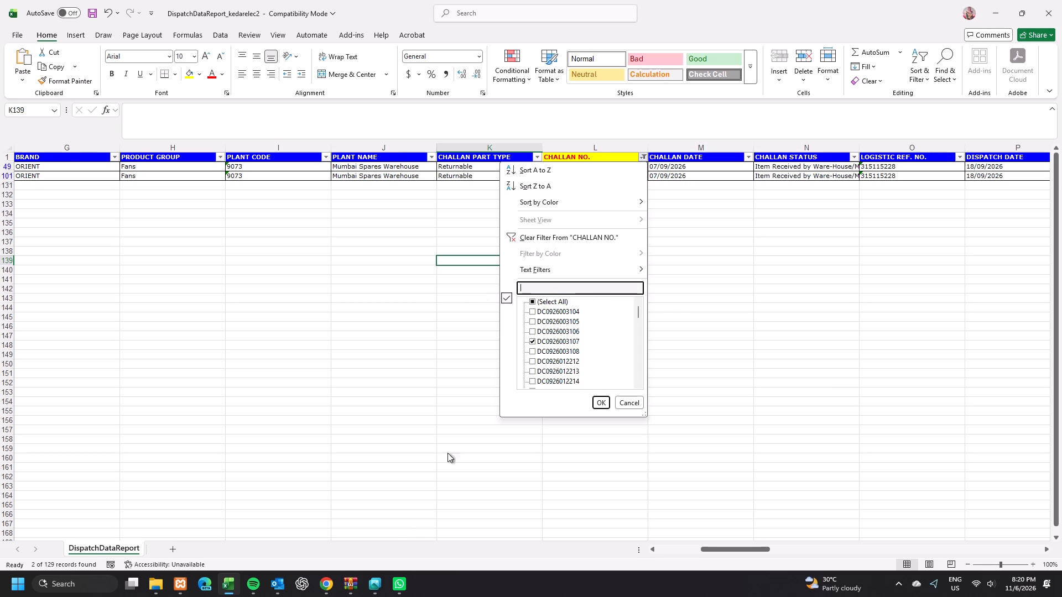
pyautogui.click(326, 591)
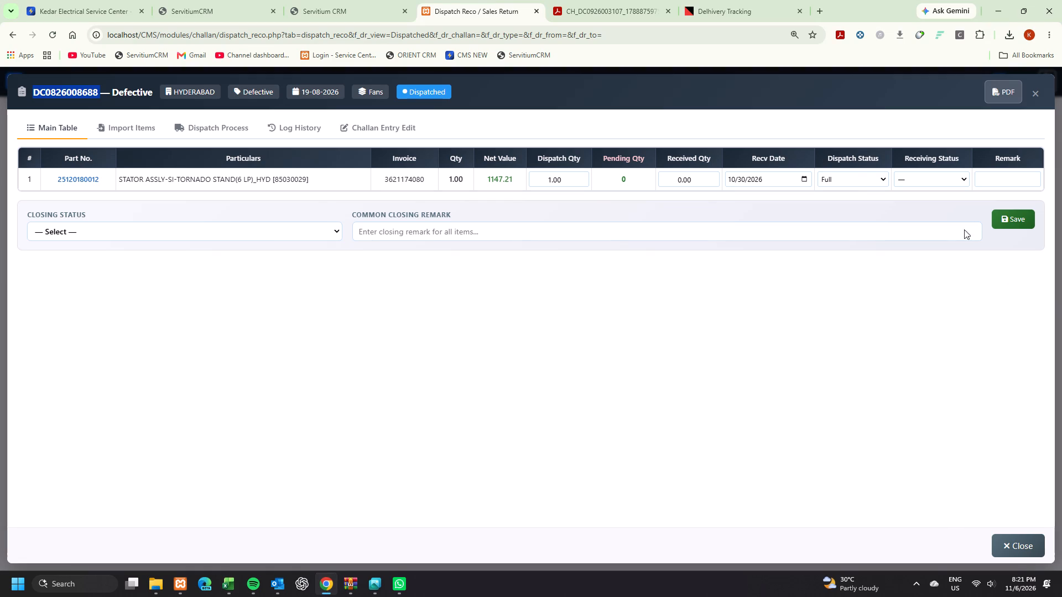
pyautogui.click(1035, 92)
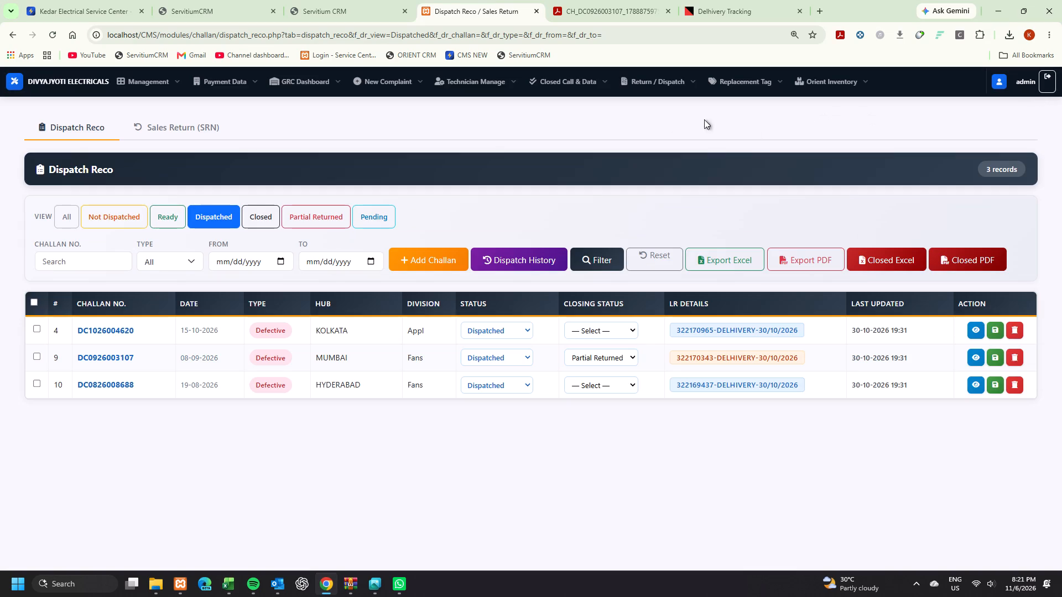
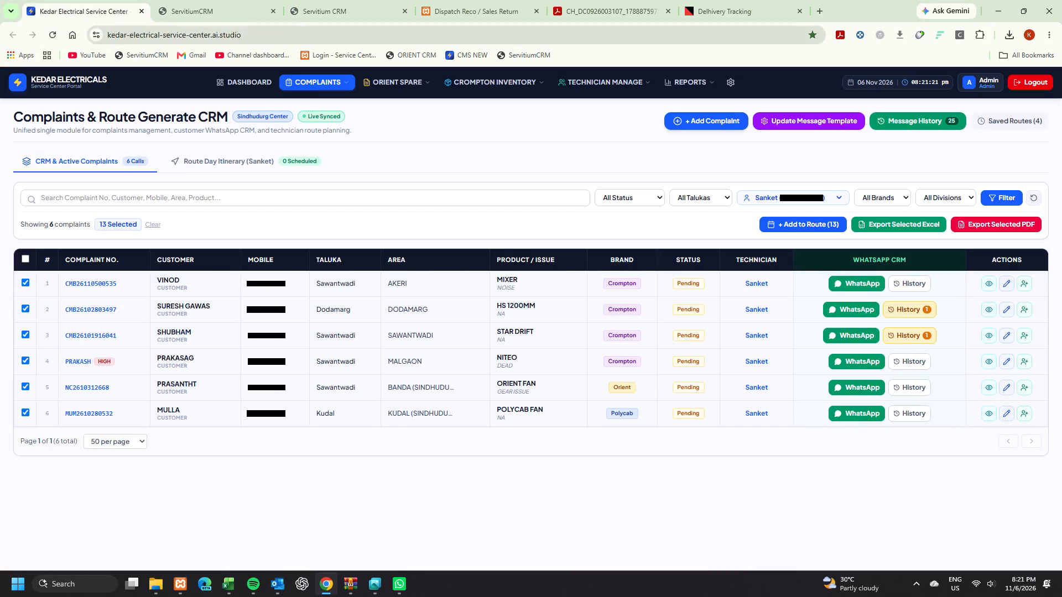
# Switch to the Orient Servitium CRM and open the approved challan status search under Defective Challan.
pyautogui.click(238, 3)
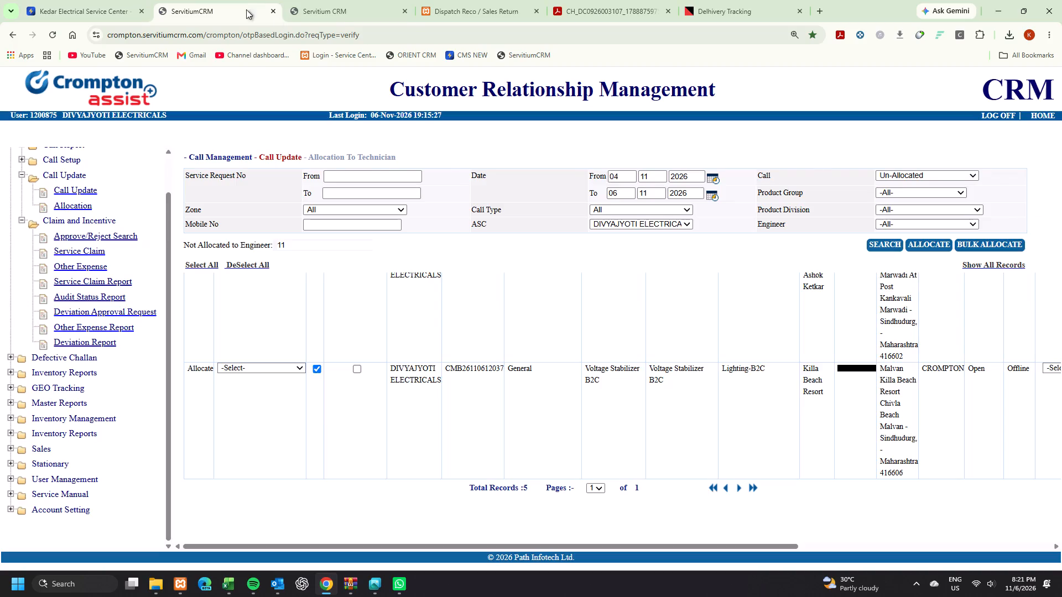
pyautogui.click(345, 11)
pyautogui.click(492, 9)
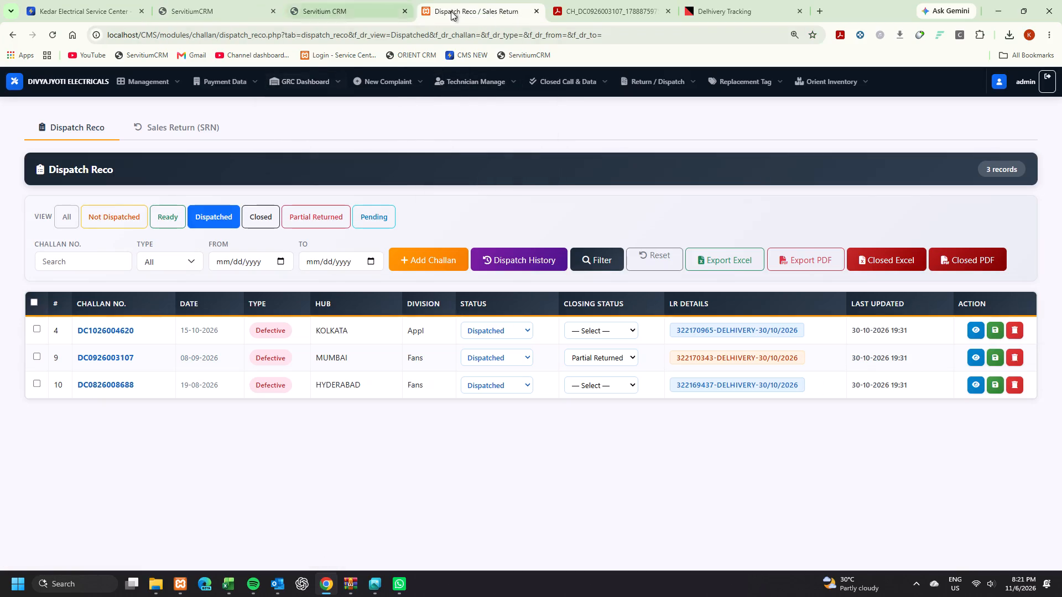
pyautogui.click(332, 4)
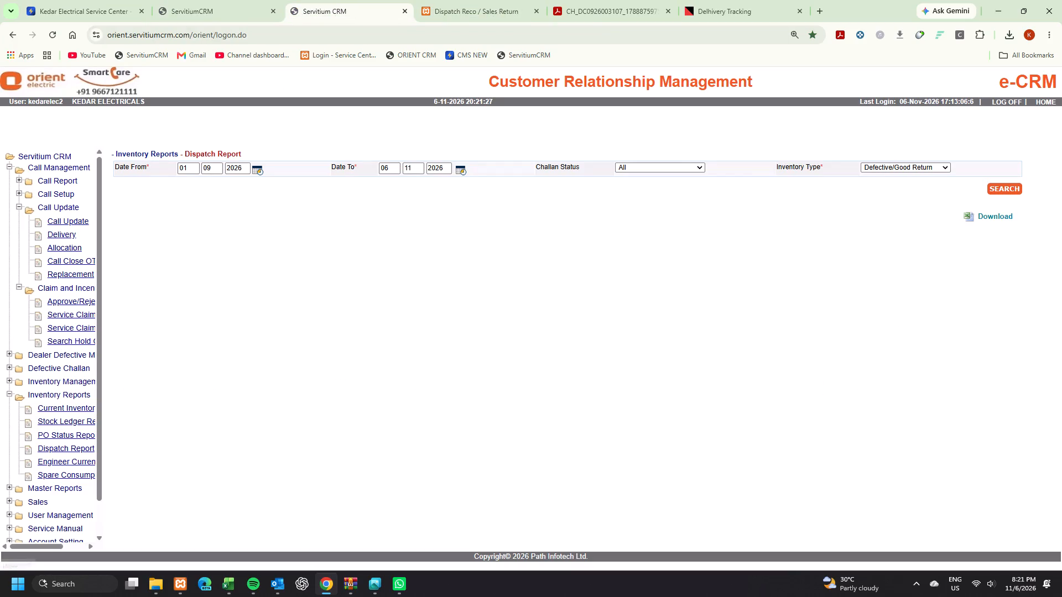
pyautogui.click(7, 368)
pyautogui.click(64, 385)
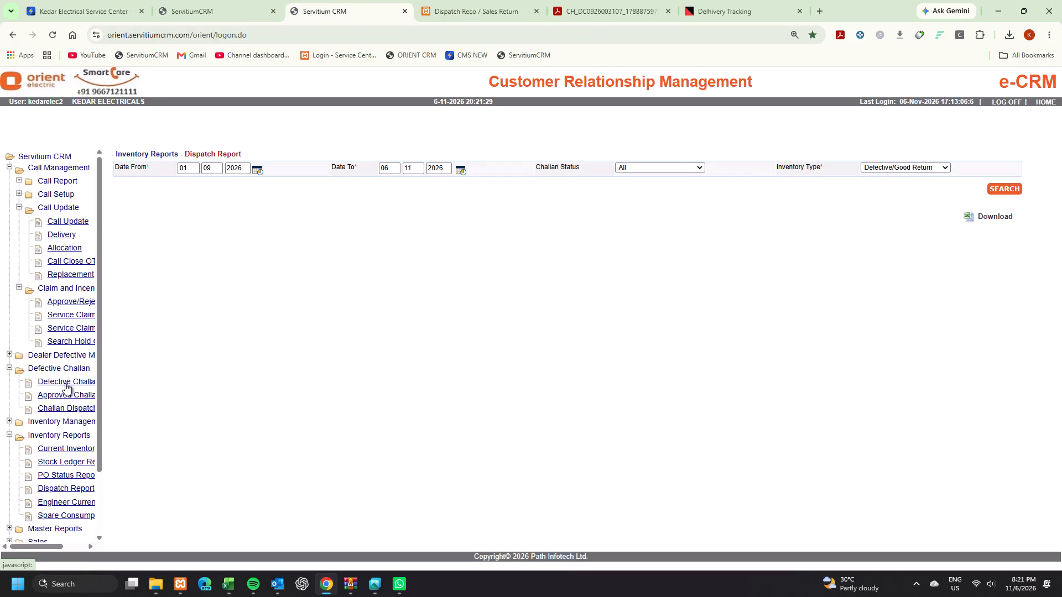
pyautogui.click(69, 398)
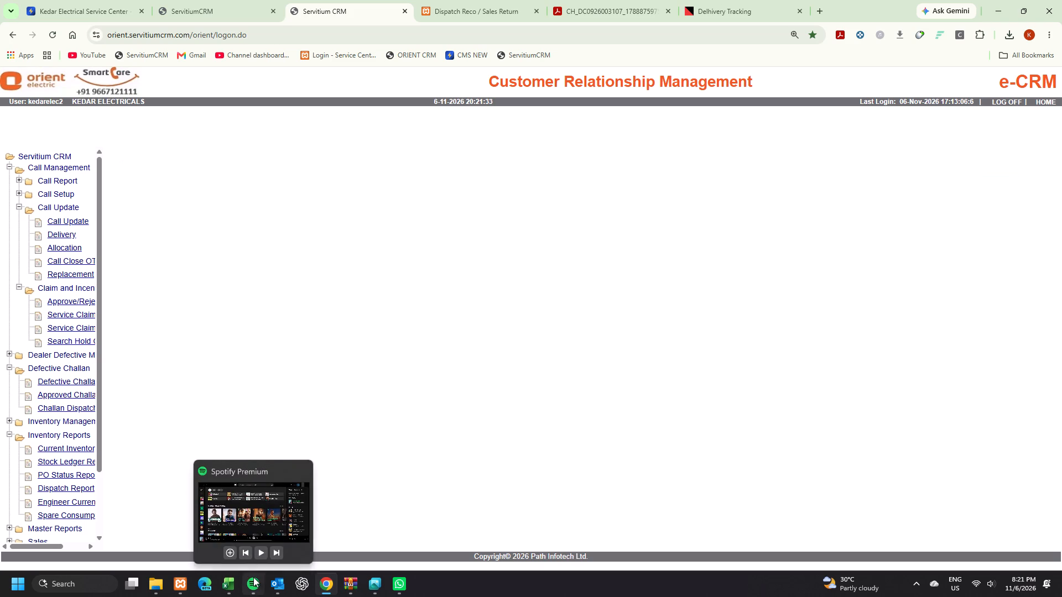
# Resume music playback in Spotify.
pyautogui.click(261, 547)
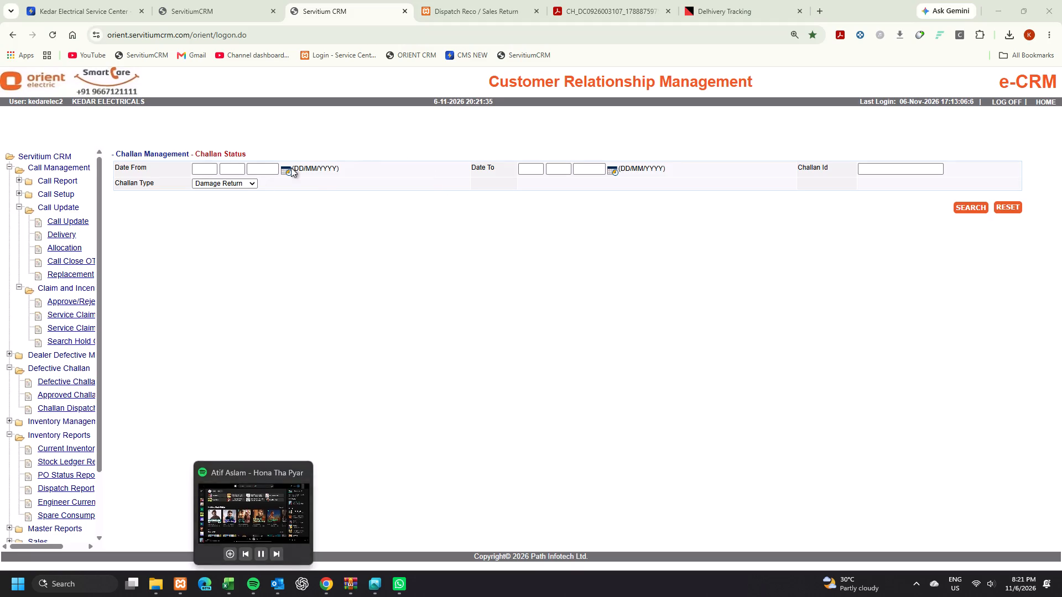
pyautogui.click(230, 186)
pyautogui.click(218, 222)
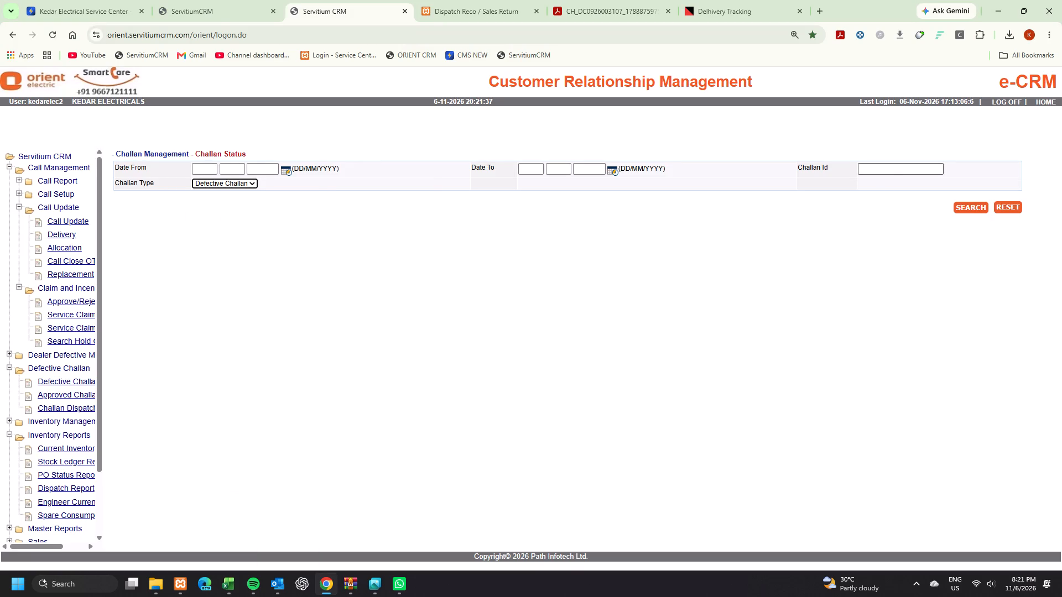
pyautogui.click(903, 170)
pyautogui.hotkey('ctrl', 'v')
pyautogui.click(961, 211)
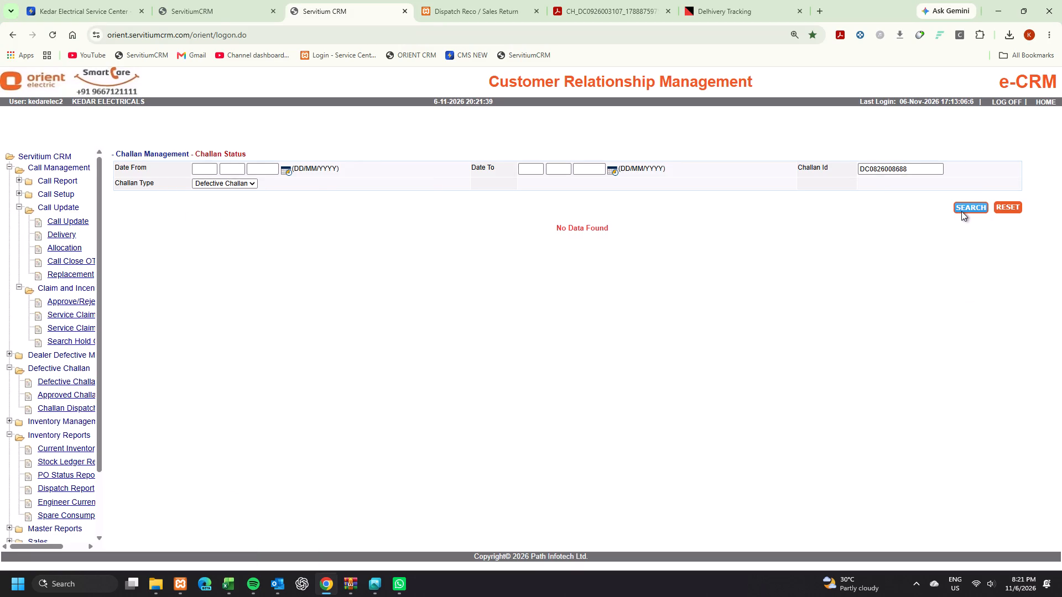
pyautogui.click(919, 169)
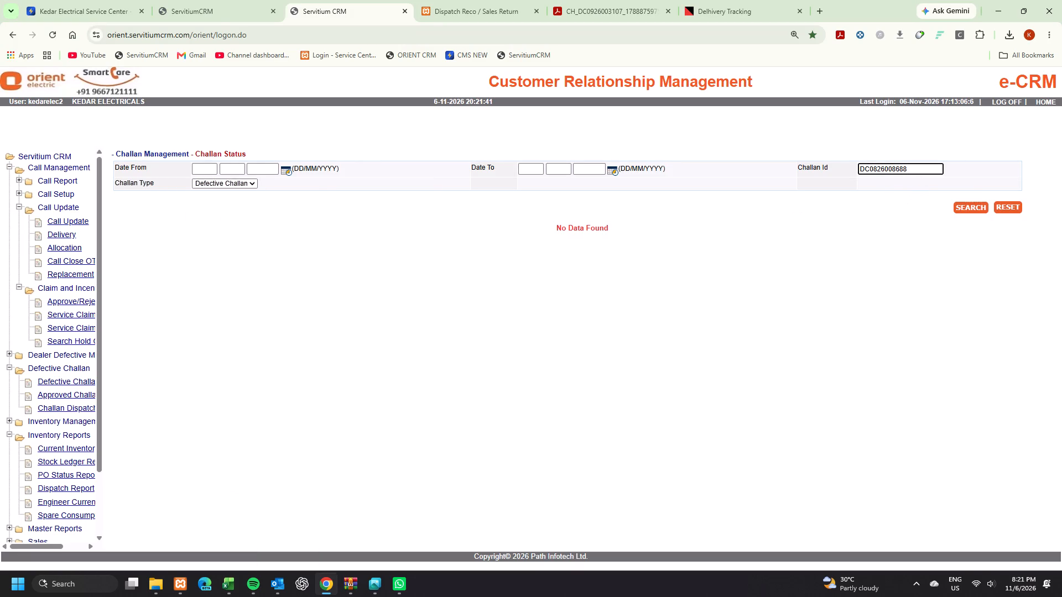
pyautogui.press('BackSpace')
pyautogui.click(991, 151)
pyautogui.click(980, 200)
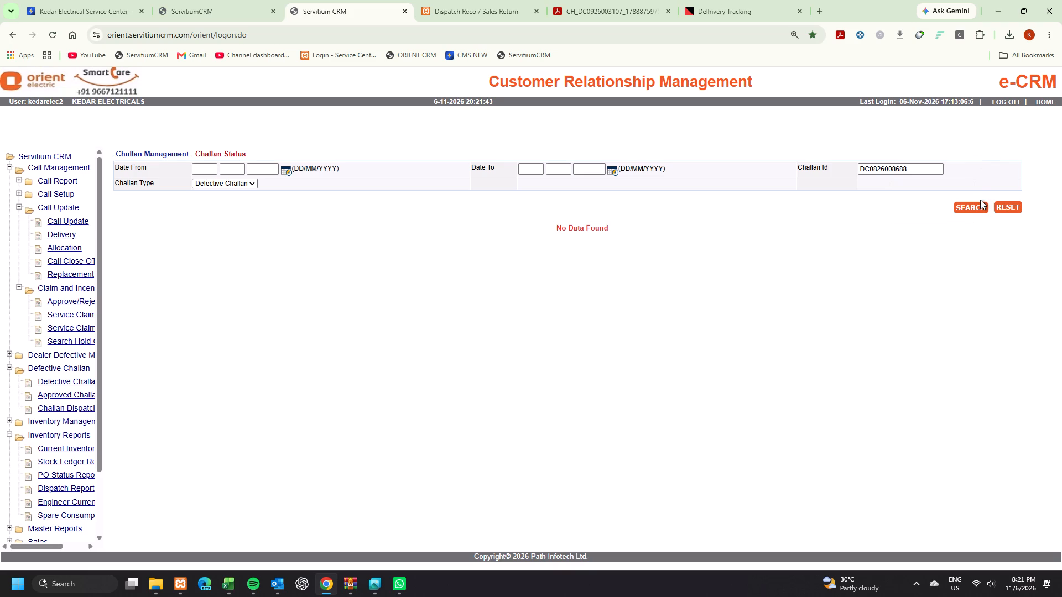
pyautogui.click(976, 201)
pyautogui.click(974, 209)
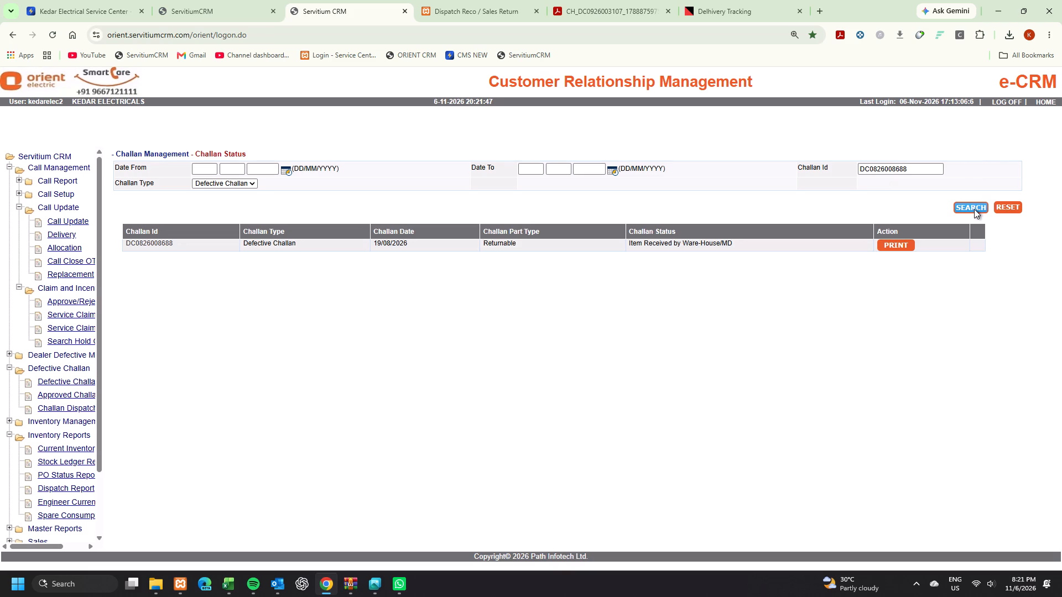
pyautogui.click(166, 244)
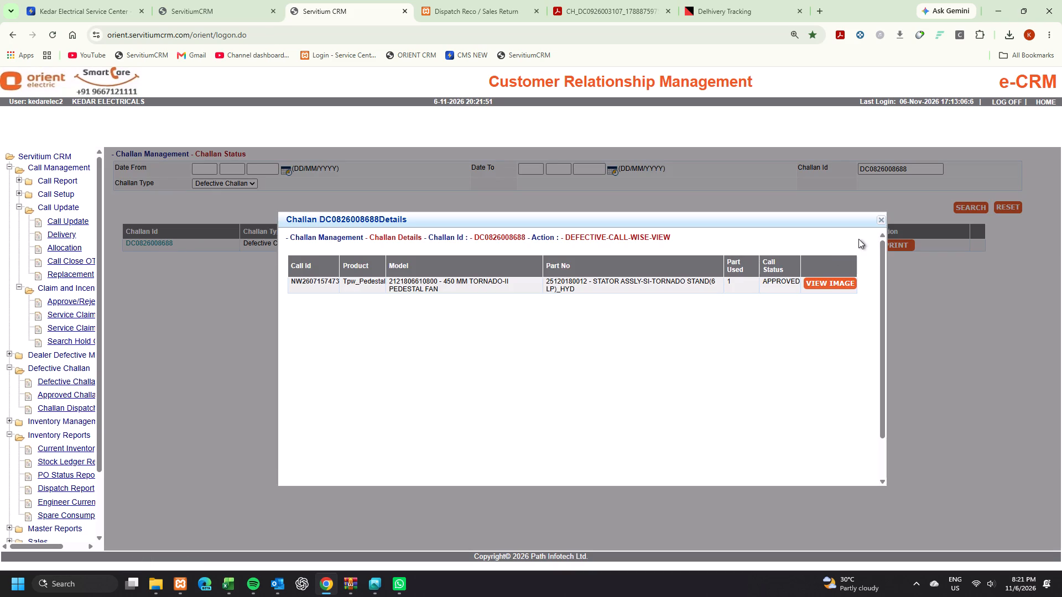
pyautogui.click(882, 218)
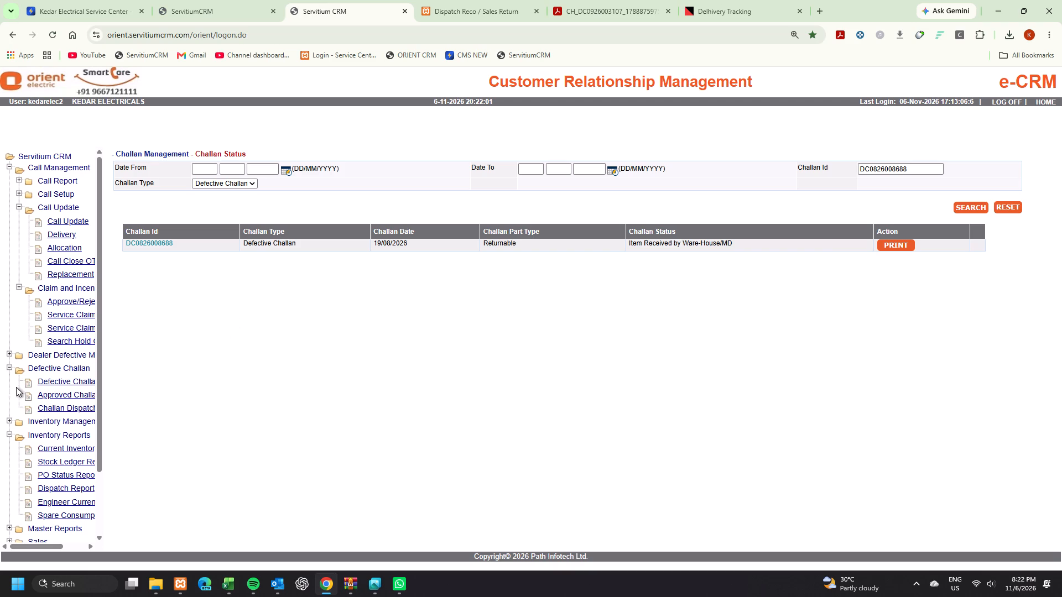
# Generate the Dispatch Report from 01/08/2026 to 30/09/2026 with inventory type Defective/Good Return.
pyautogui.scroll(-3, 46, 405)
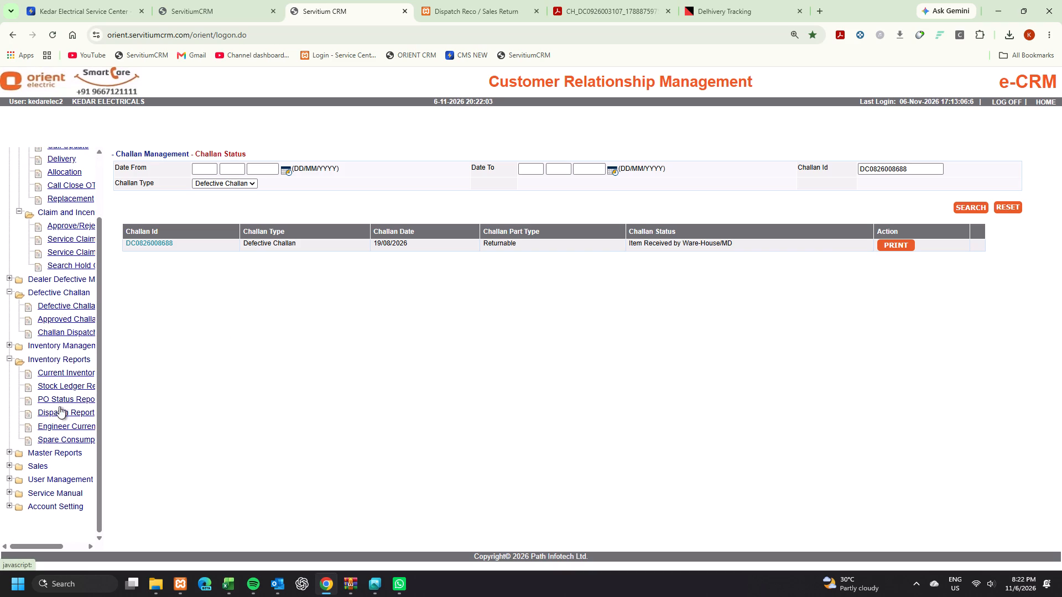
pyautogui.click(59, 415)
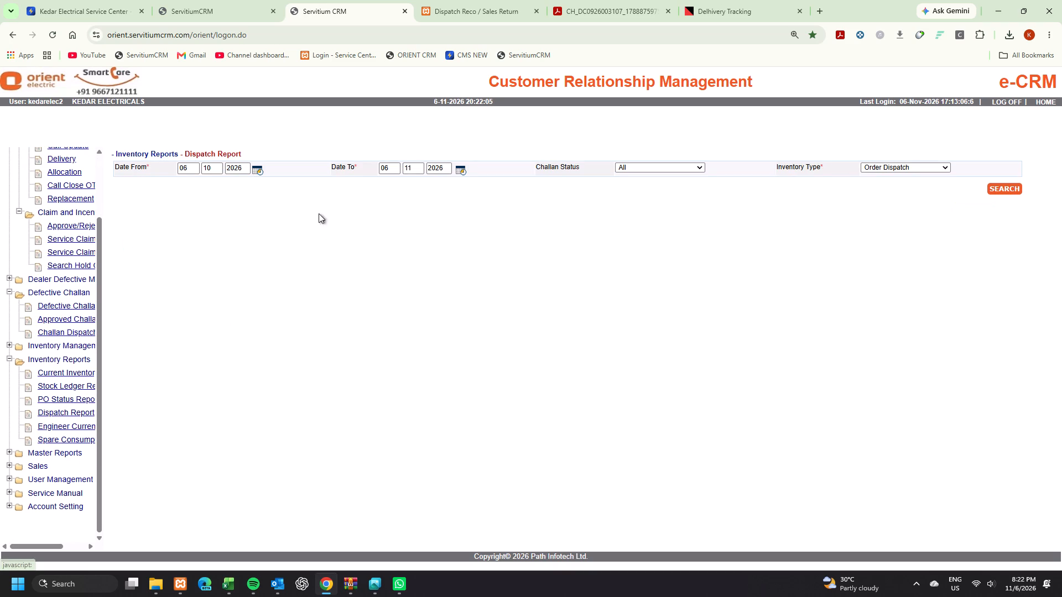
pyautogui.click(262, 171)
pyautogui.tripleClick(180, 181)
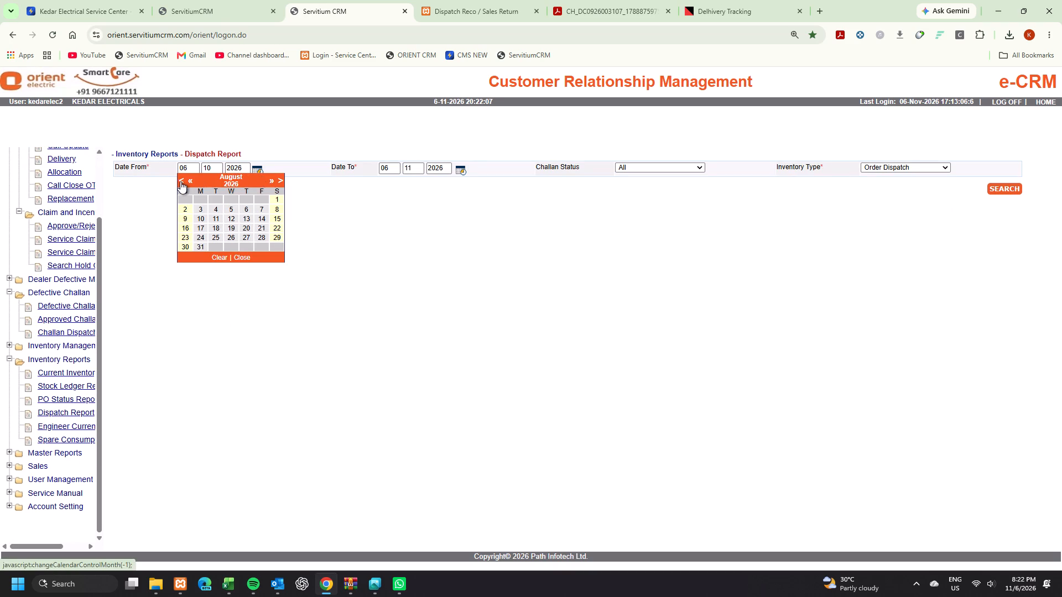
pyautogui.click(273, 197)
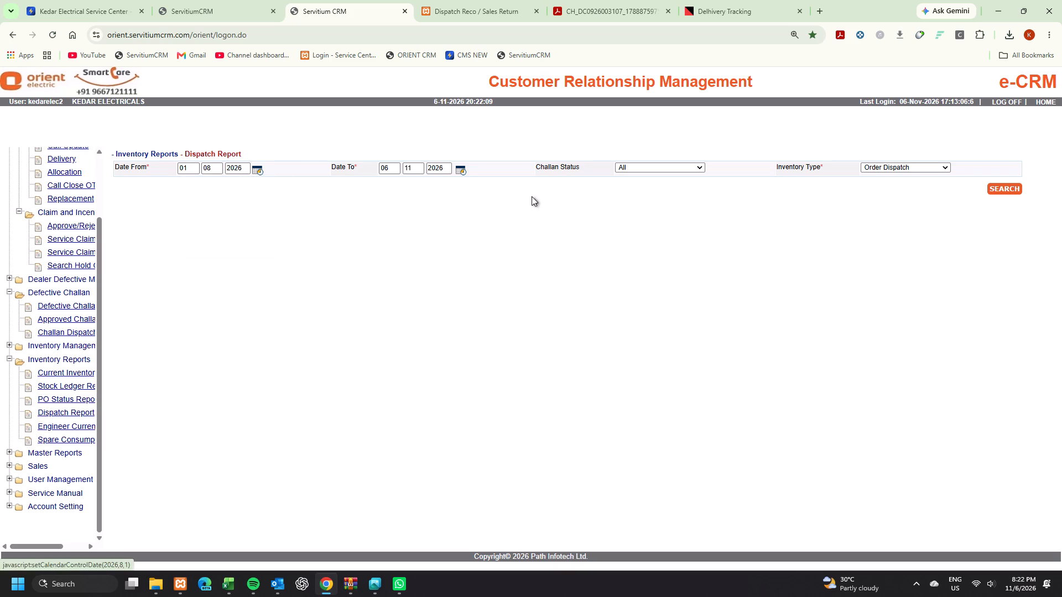
pyautogui.click(461, 172)
pyautogui.doubleClick(381, 181)
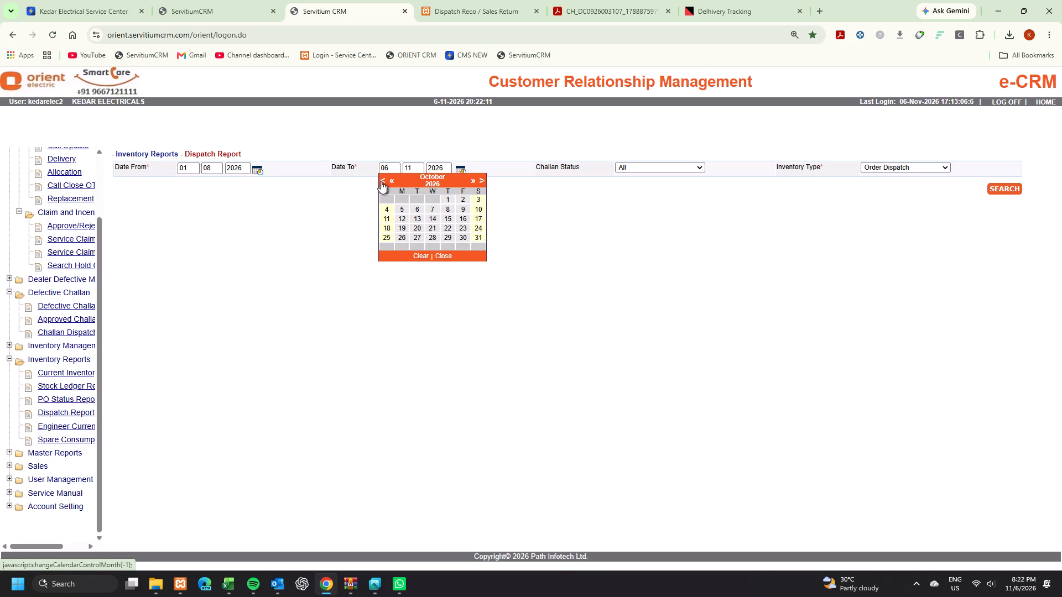
pyautogui.click(435, 234)
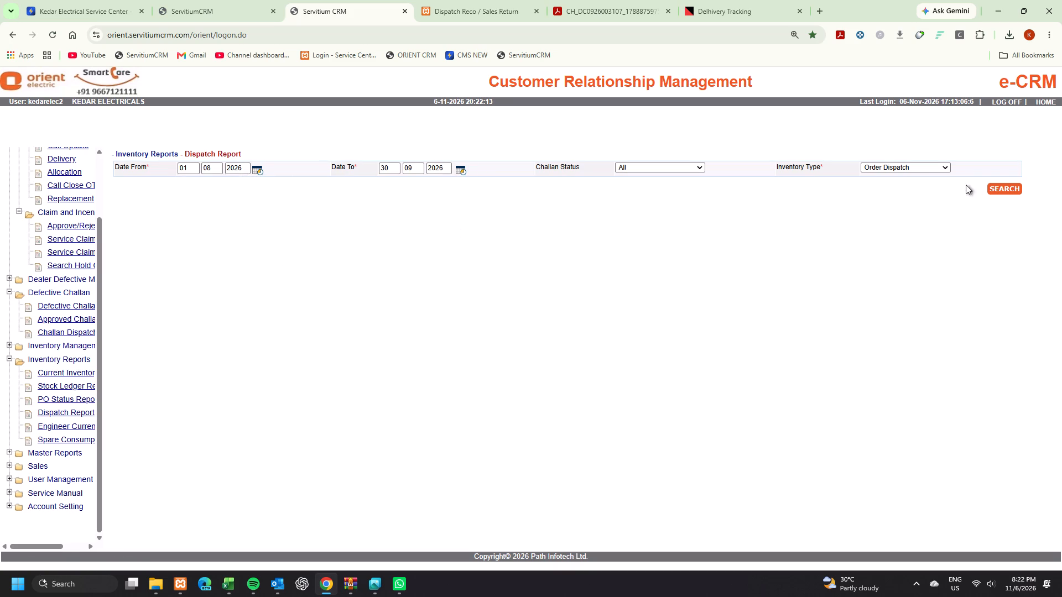
pyautogui.click(893, 162)
pyautogui.click(892, 166)
pyautogui.click(900, 196)
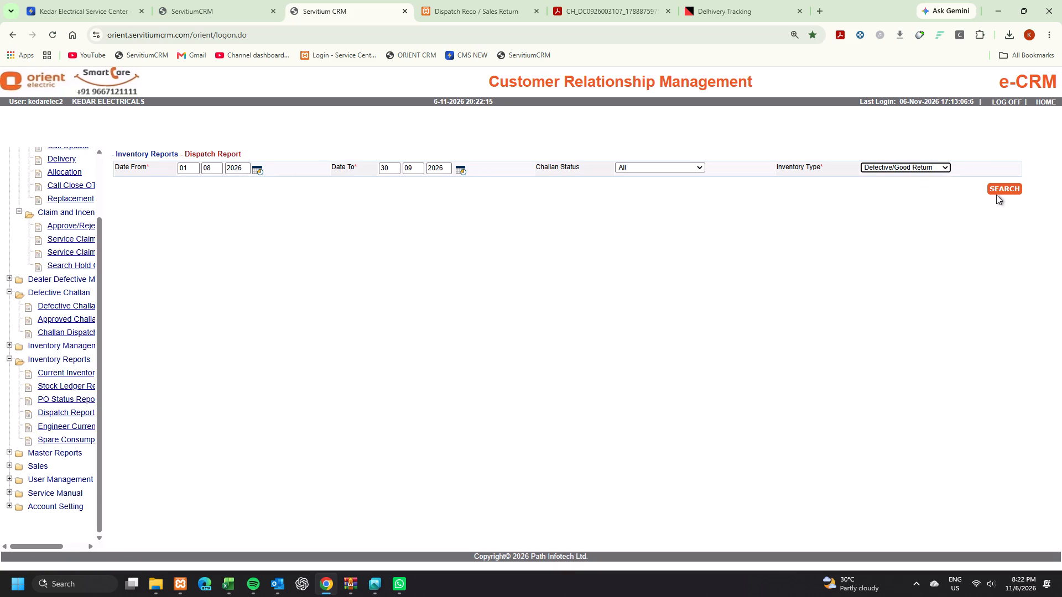
pyautogui.click(998, 190)
# Close the earlier DispatchDataReport workbook in Excel without saving it.
pyautogui.click(231, 592)
pyautogui.click(1061, 0)
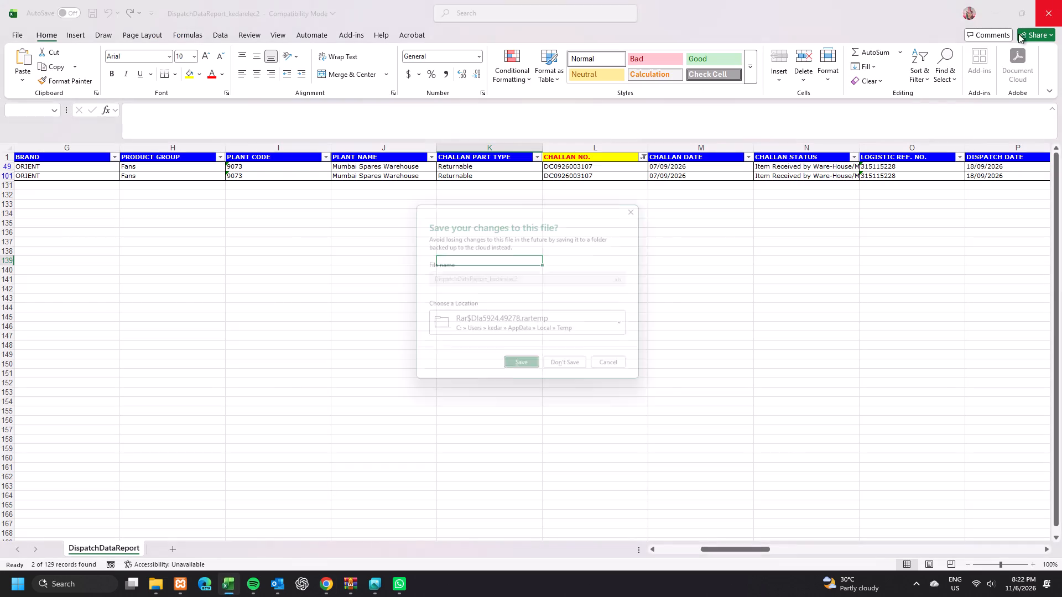
pyautogui.click(568, 363)
pyautogui.click(567, 369)
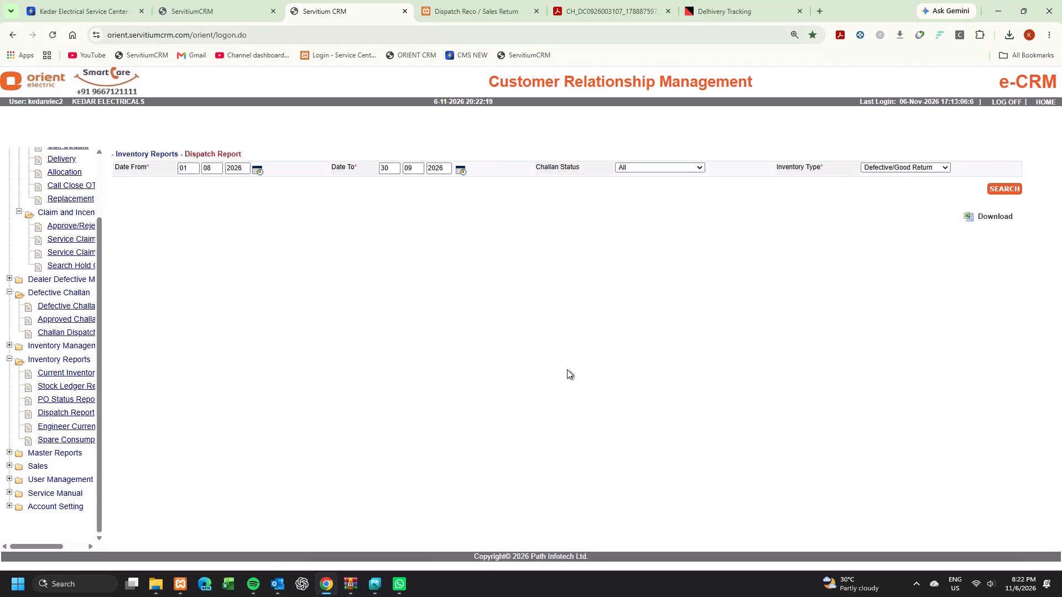
# Download the new Dispatch Report from the Orient CRM and open its workbook from the archive with editing enabled.
pyautogui.click(990, 216)
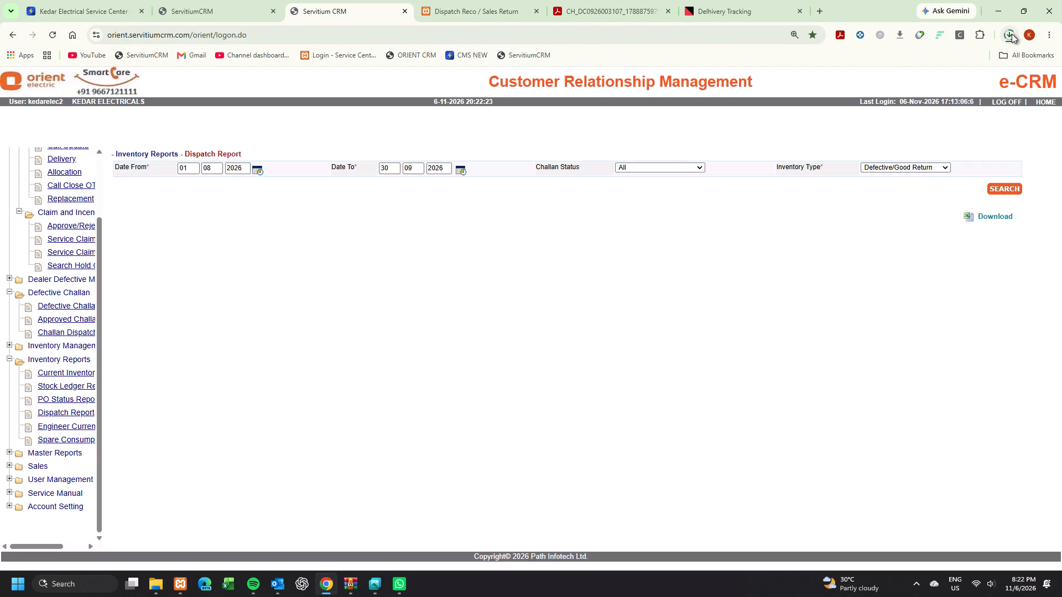
pyautogui.click(887, 49)
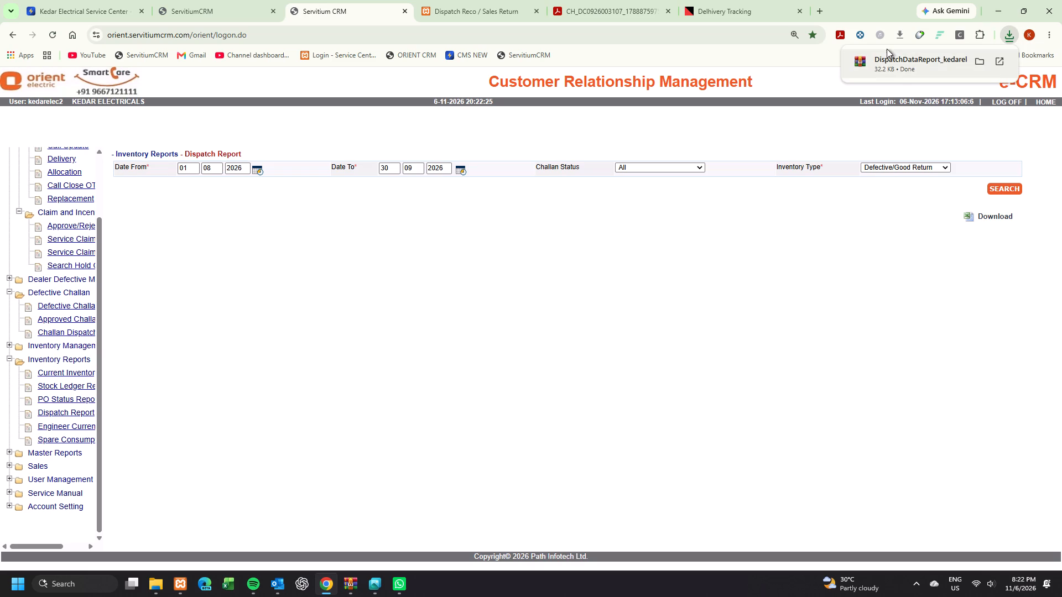
pyautogui.click(884, 56)
pyautogui.doubleClick(241, 108)
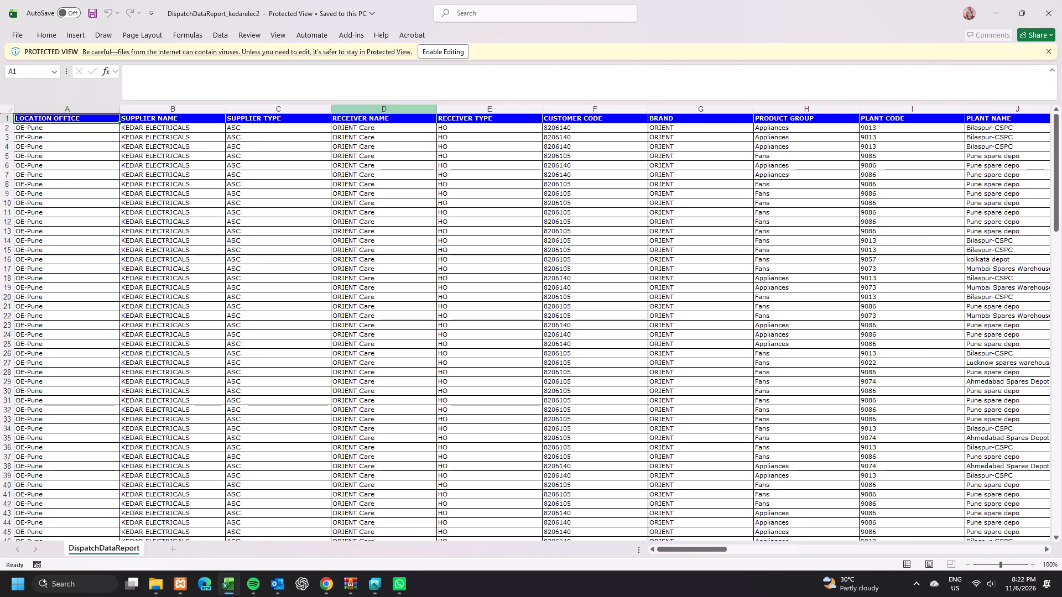
pyautogui.click(447, 51)
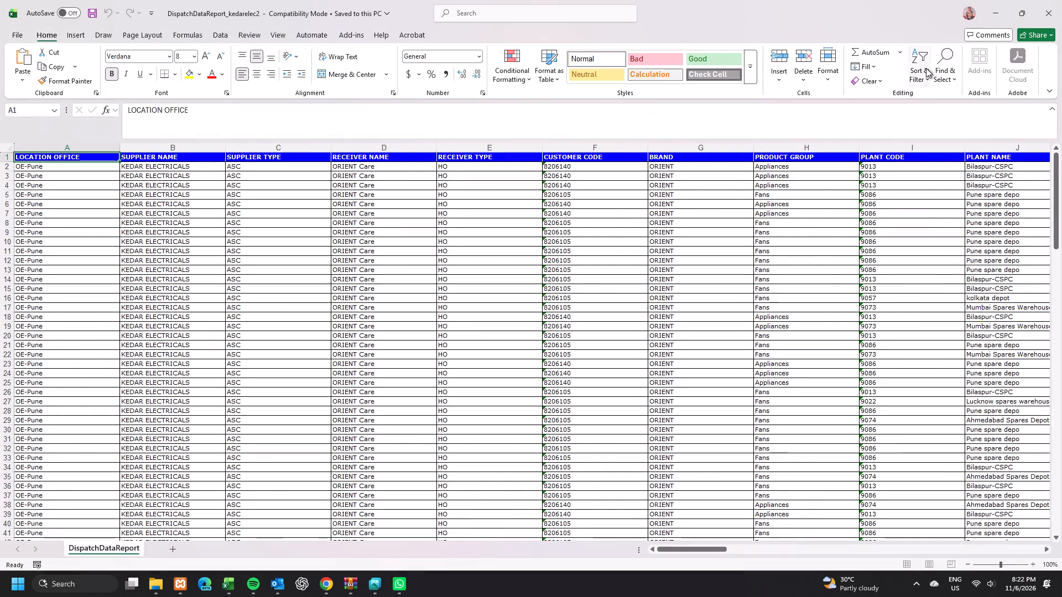
pyautogui.click(928, 67)
pyautogui.click(938, 142)
pyautogui.moveTo(669, 214); pyautogui.dragTo(1061, 249)
pyautogui.click(701, 307)
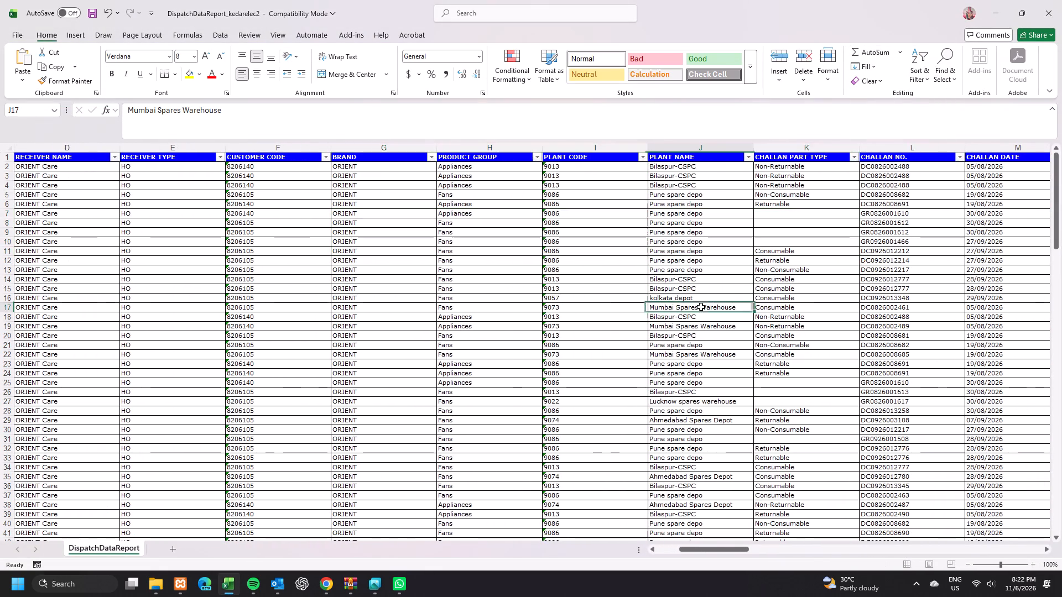
pyautogui.click(967, 158)
pyautogui.click(959, 158)
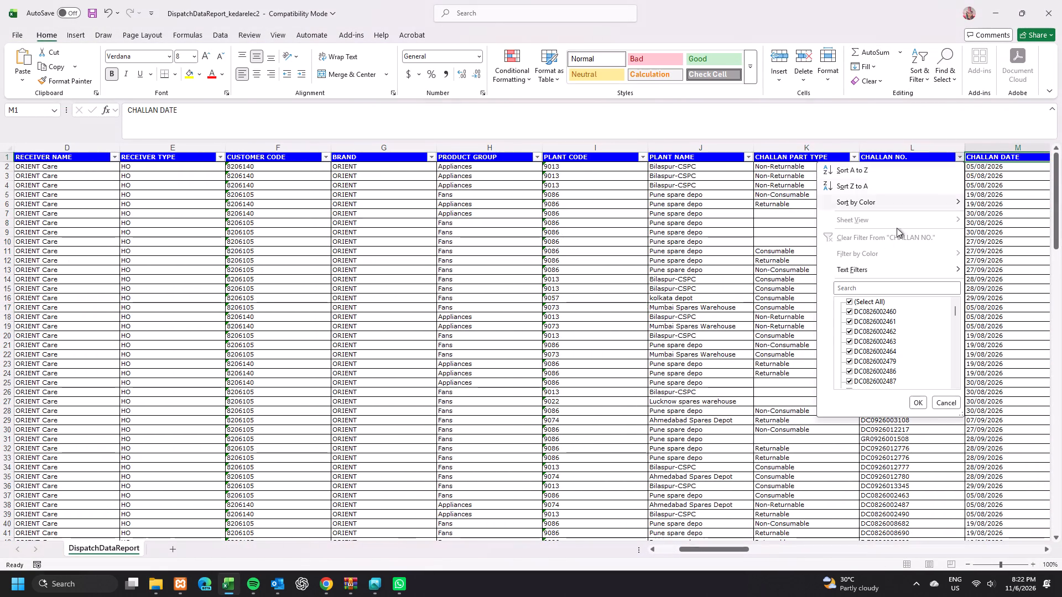
pyautogui.click(859, 286)
pyautogui.hotkey('ctrl', 'v')
pyautogui.press('BackSpace')
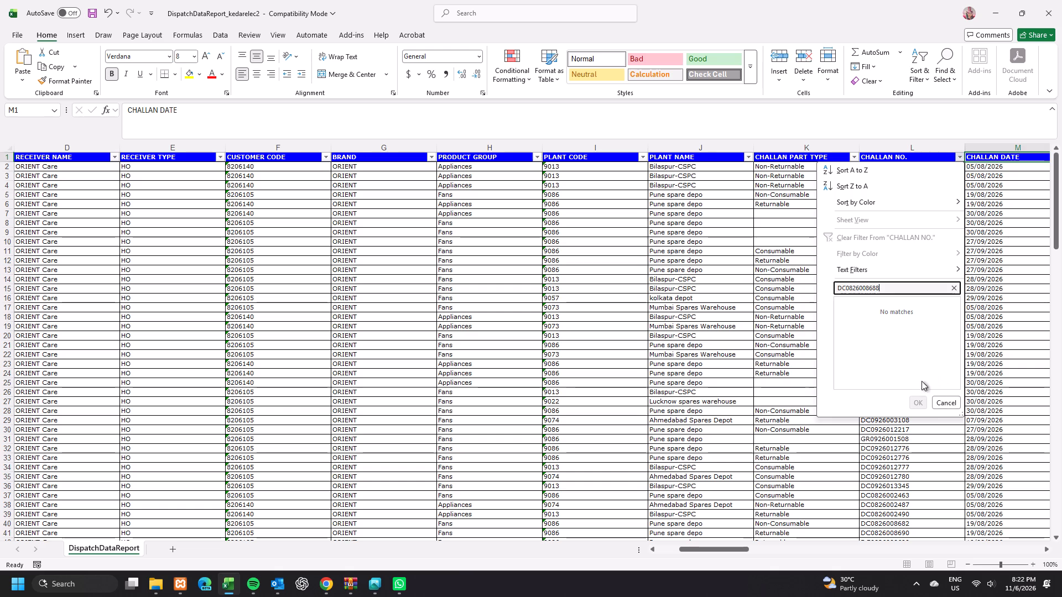
pyautogui.click(915, 400)
pyautogui.moveTo(653, 280); pyautogui.dragTo(1061, 279)
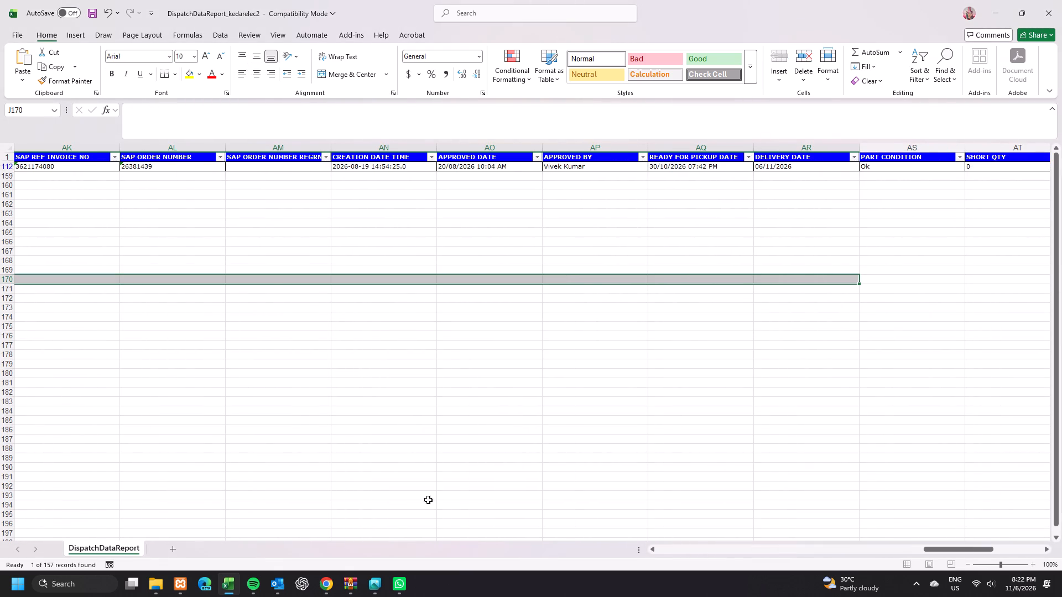
pyautogui.click(335, 589)
pyautogui.click(195, 0)
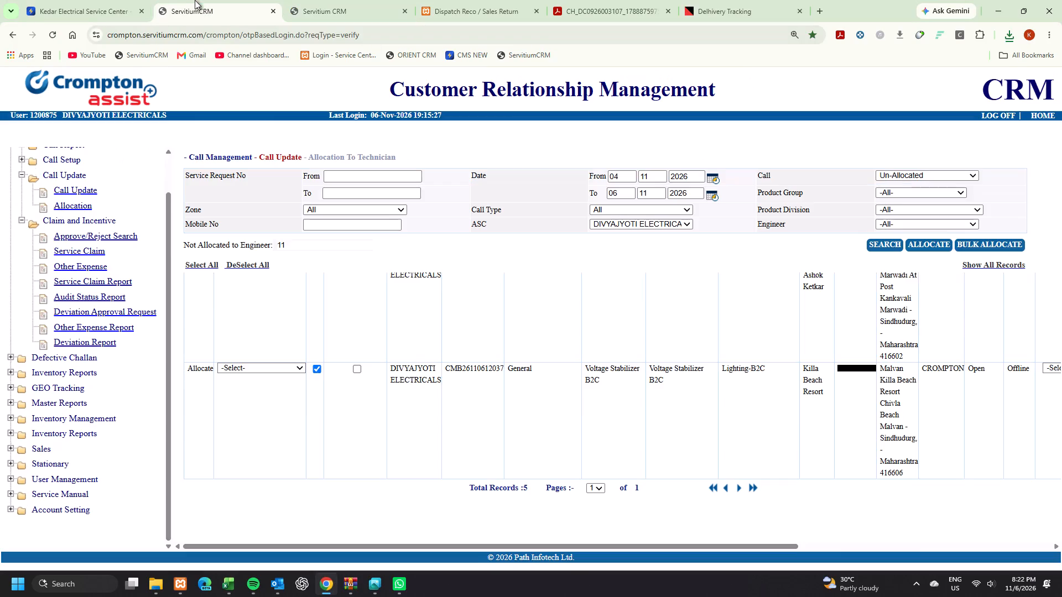
pyautogui.click(51, 0)
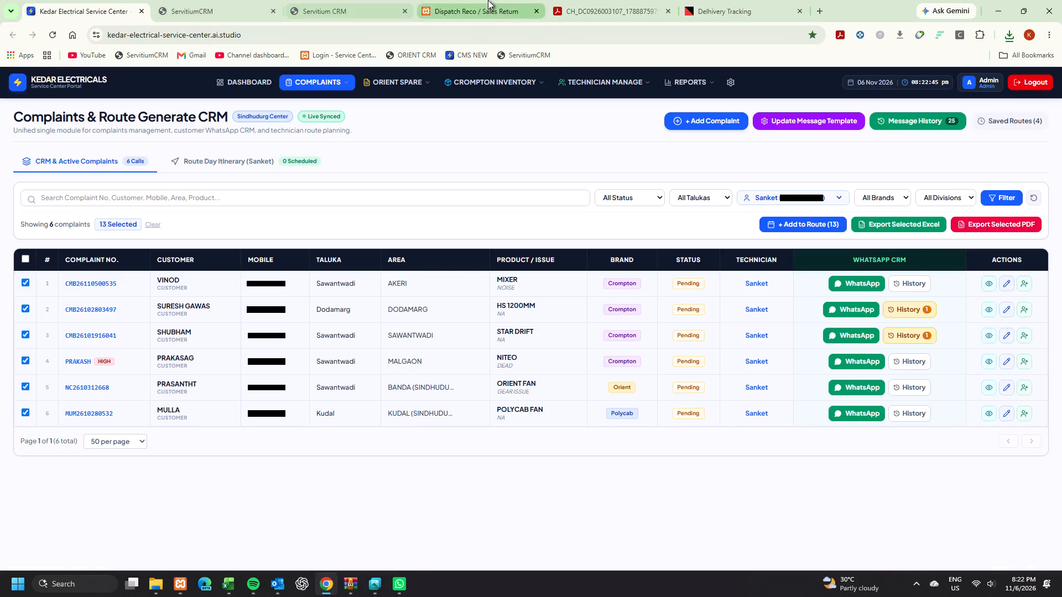
pyautogui.click(488, 0)
pyautogui.click(977, 388)
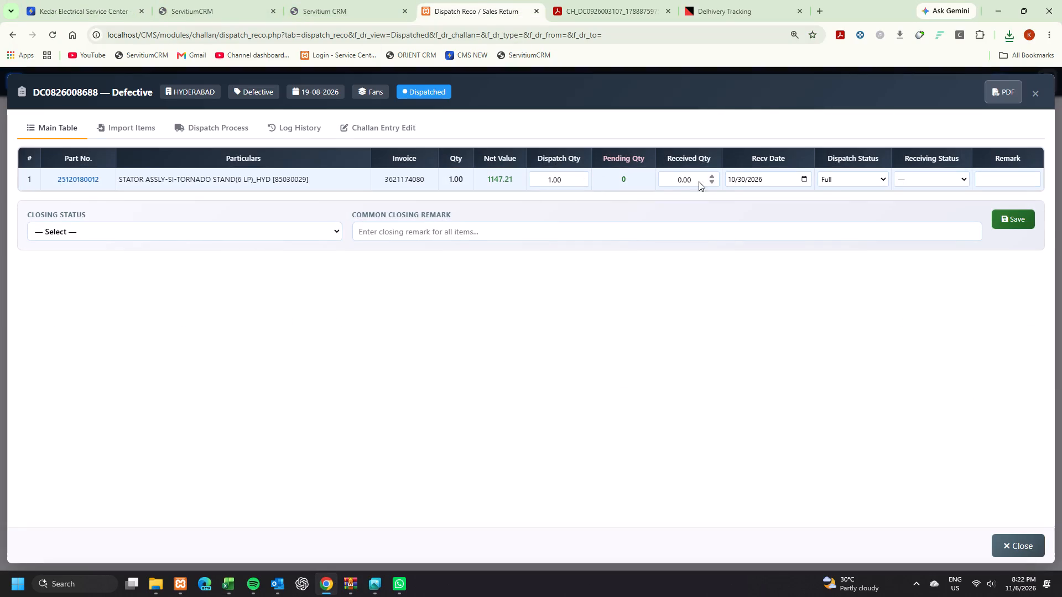
pyautogui.click(714, 176)
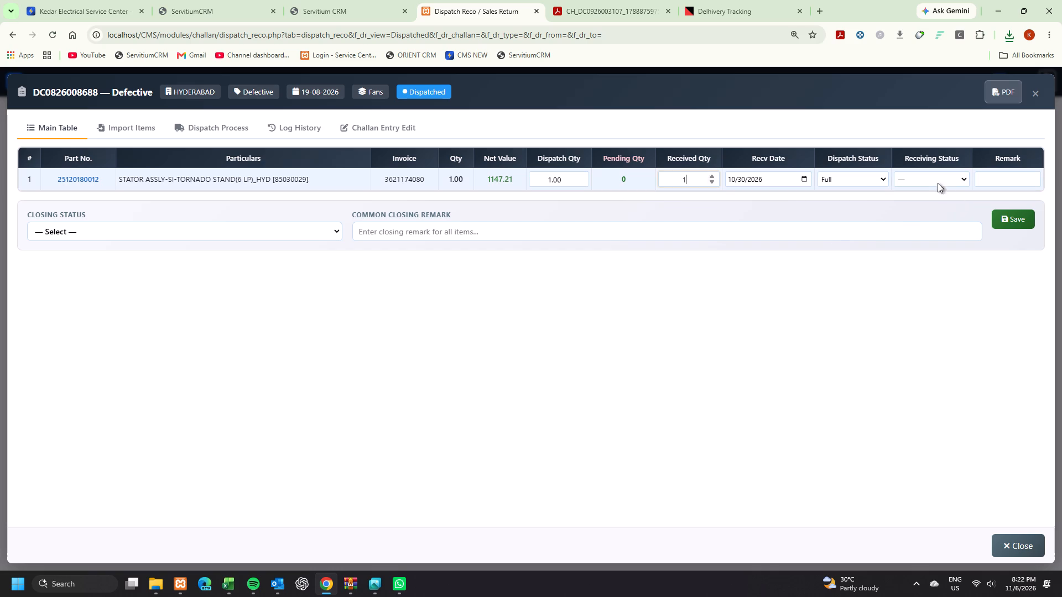
pyautogui.click(938, 183)
pyautogui.click(919, 206)
pyautogui.click(1004, 216)
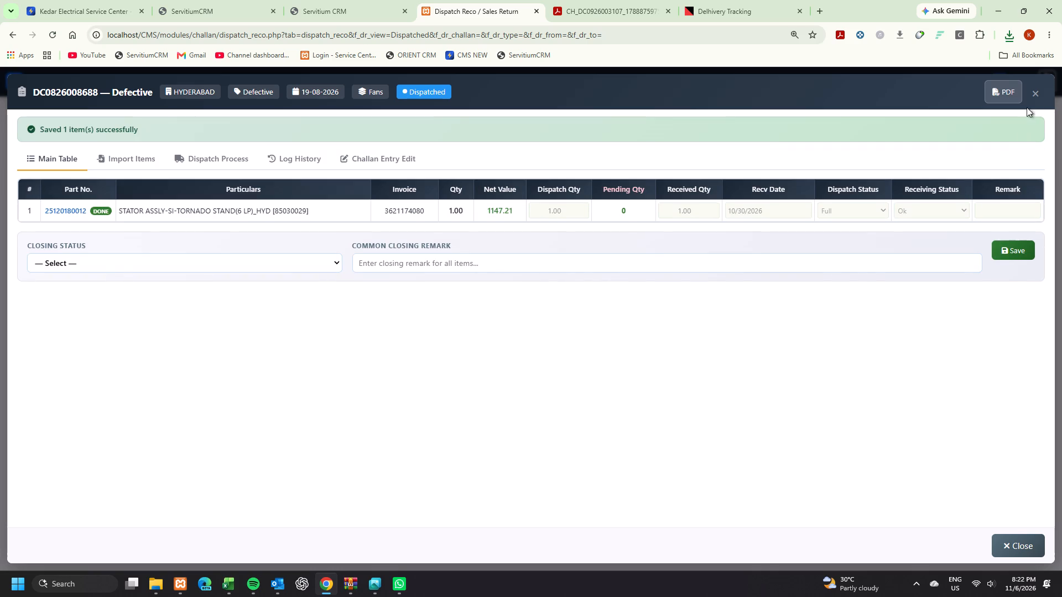
pyautogui.click(1037, 101)
pyautogui.click(1033, 90)
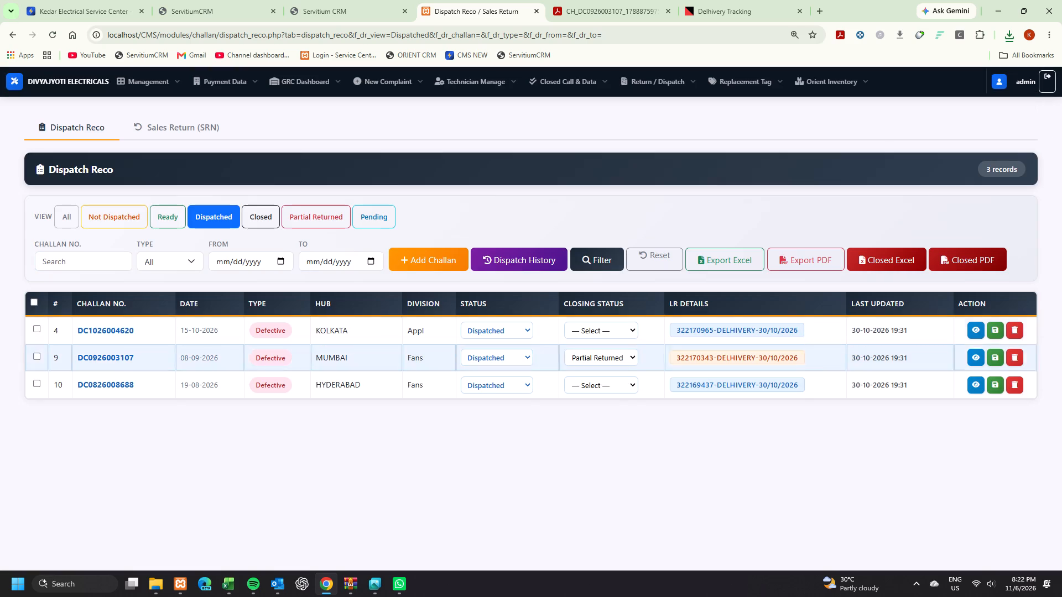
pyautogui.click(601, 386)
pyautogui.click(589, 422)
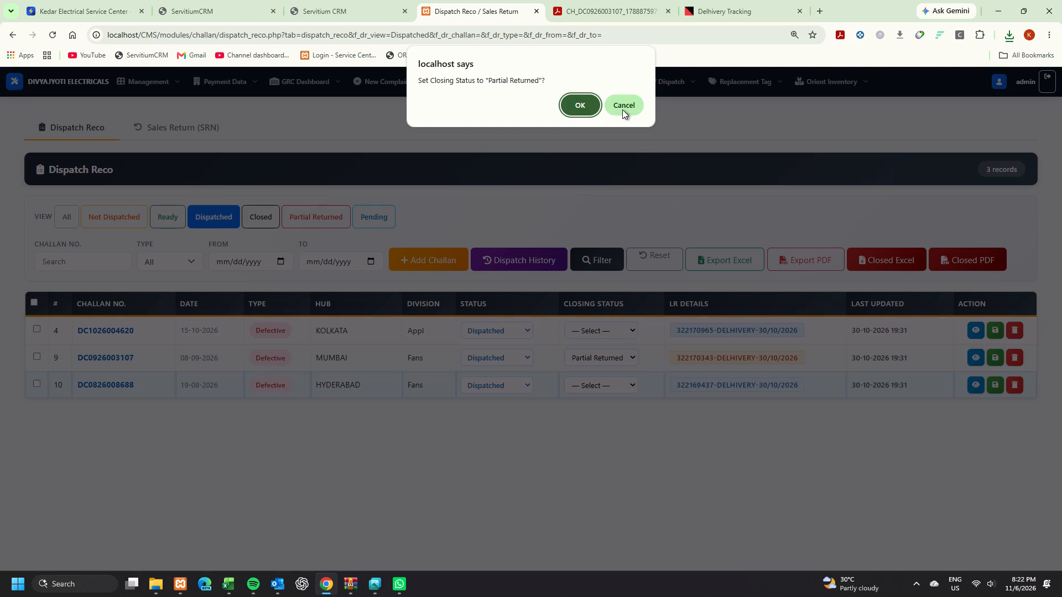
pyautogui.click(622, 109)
pyautogui.click(608, 390)
pyautogui.click(590, 411)
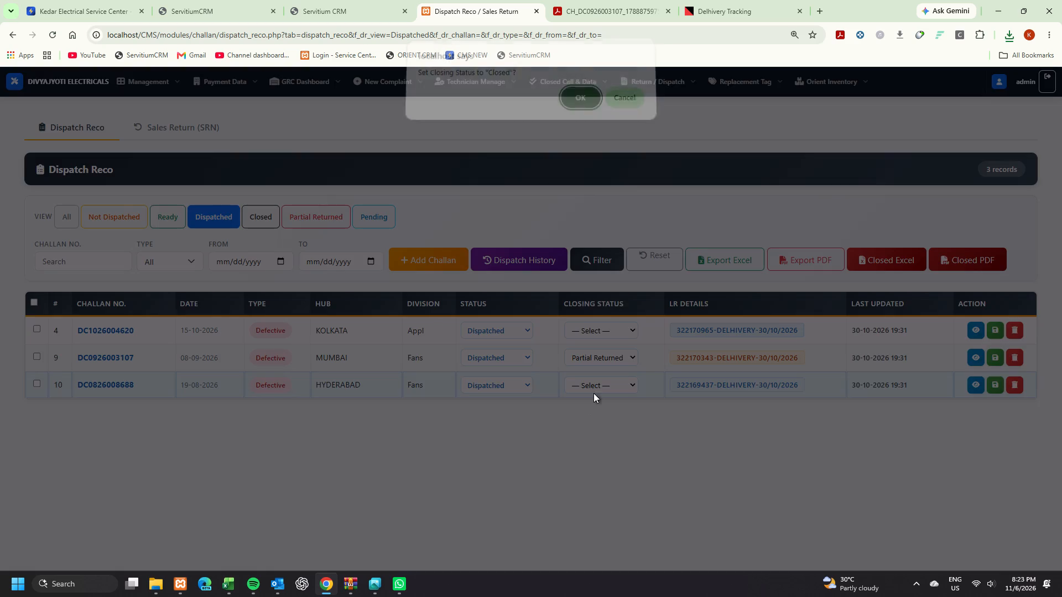
pyautogui.click(593, 108)
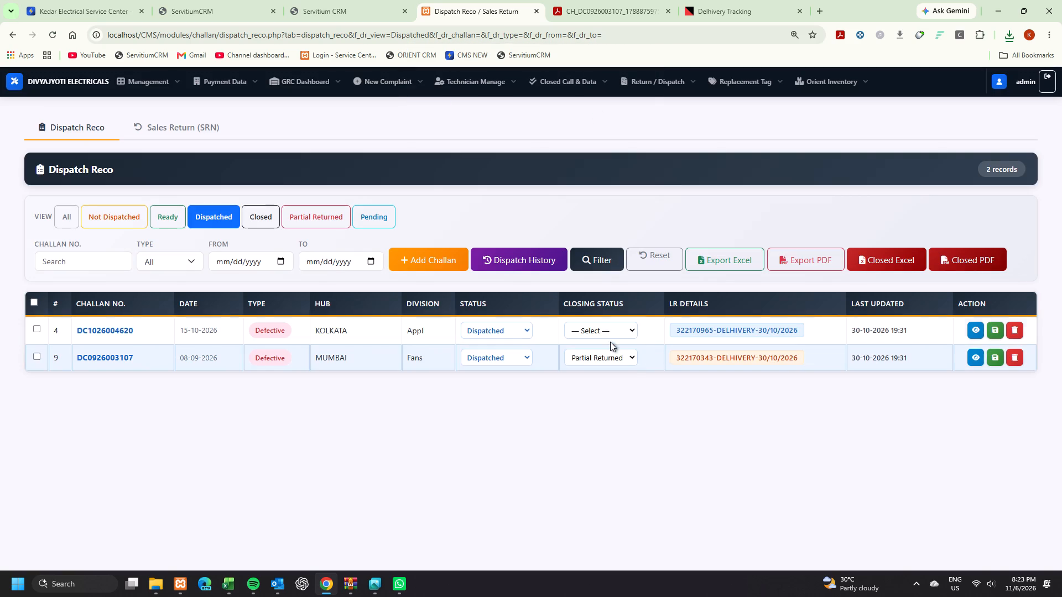
# Show all challans in Dispatch Reco and review the statuses and dates in the list.
pyautogui.click(68, 226)
pyautogui.scroll(-4, 611, 532)
pyautogui.scroll(-1, 422, 509)
pyautogui.scroll(2, 422, 509)
pyautogui.scroll(-1, 422, 509)
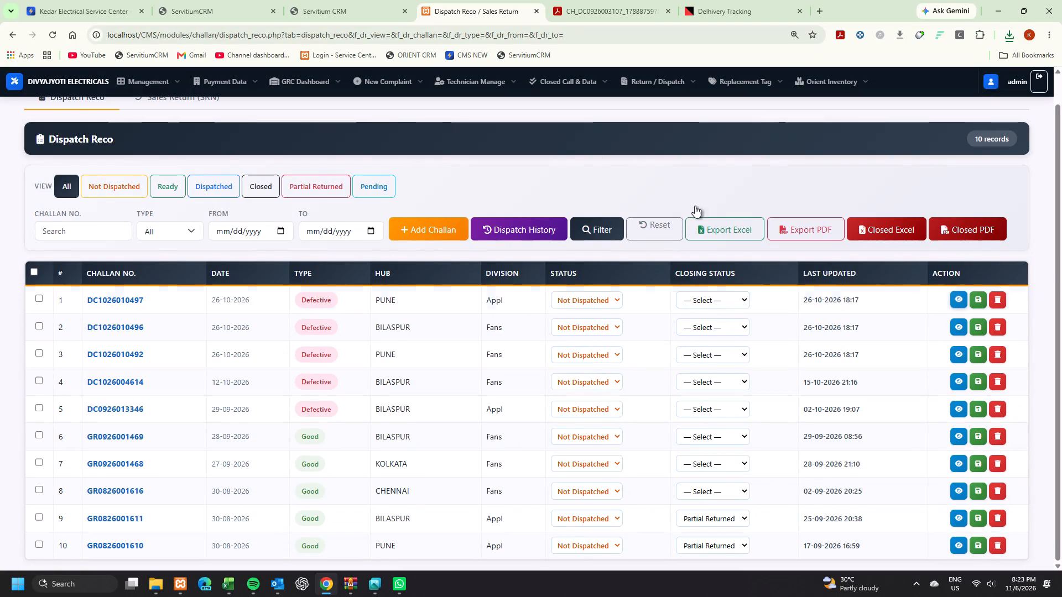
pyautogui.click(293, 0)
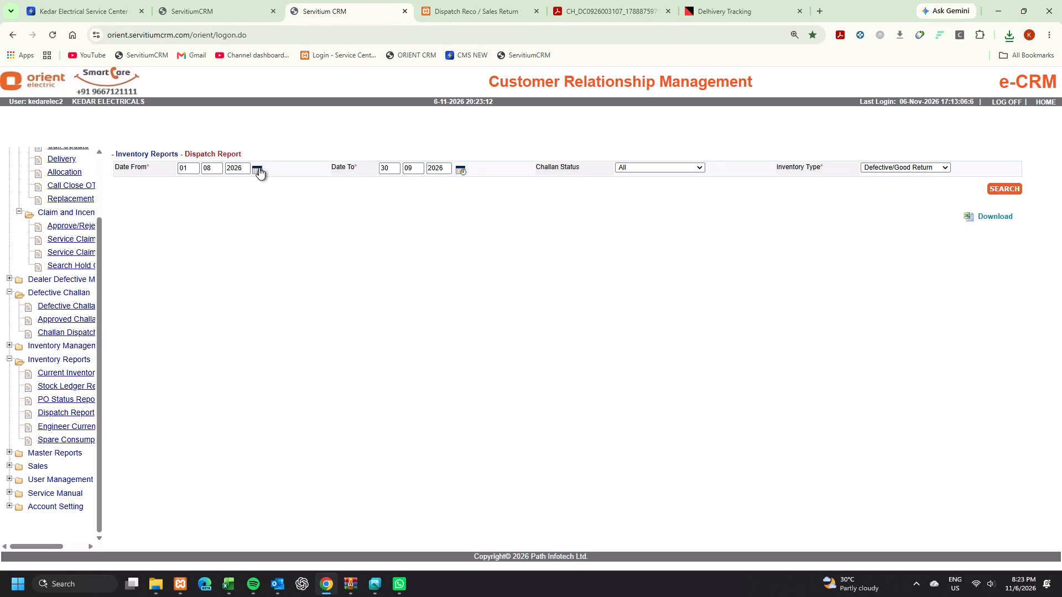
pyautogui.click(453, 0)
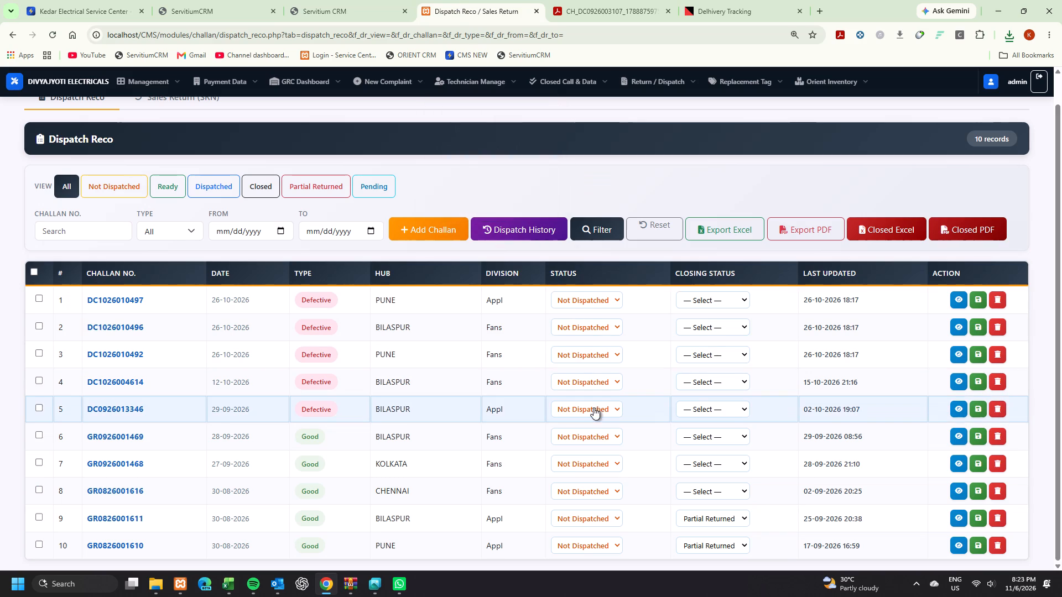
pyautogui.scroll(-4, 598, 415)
# Switch to Spotify, skip two songs, and play Aankhein by Vilen from the recent searches.
pyautogui.click(252, 579)
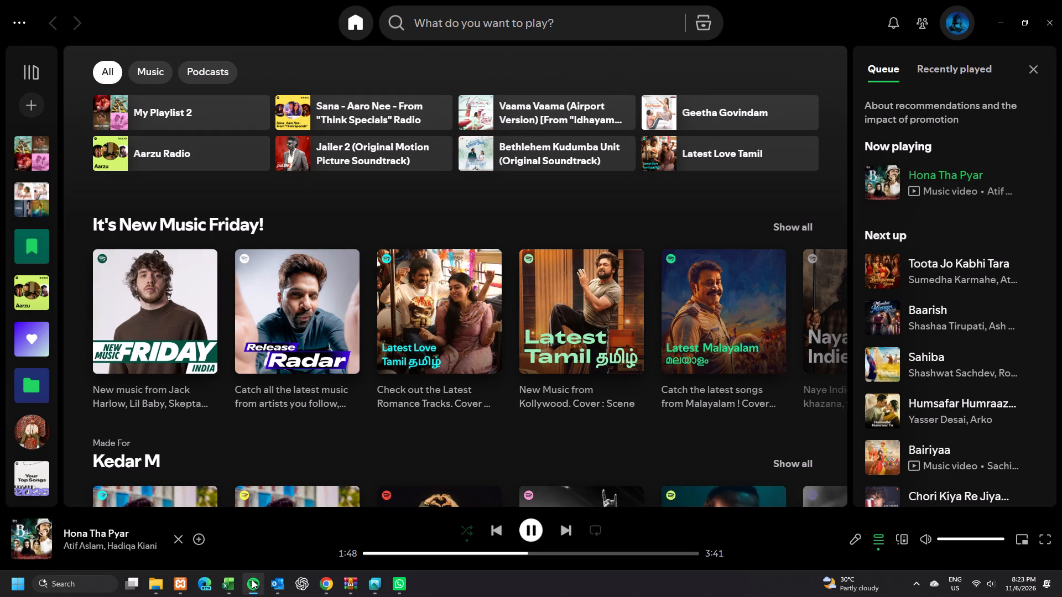
pyautogui.click(553, 535)
pyautogui.click(567, 535)
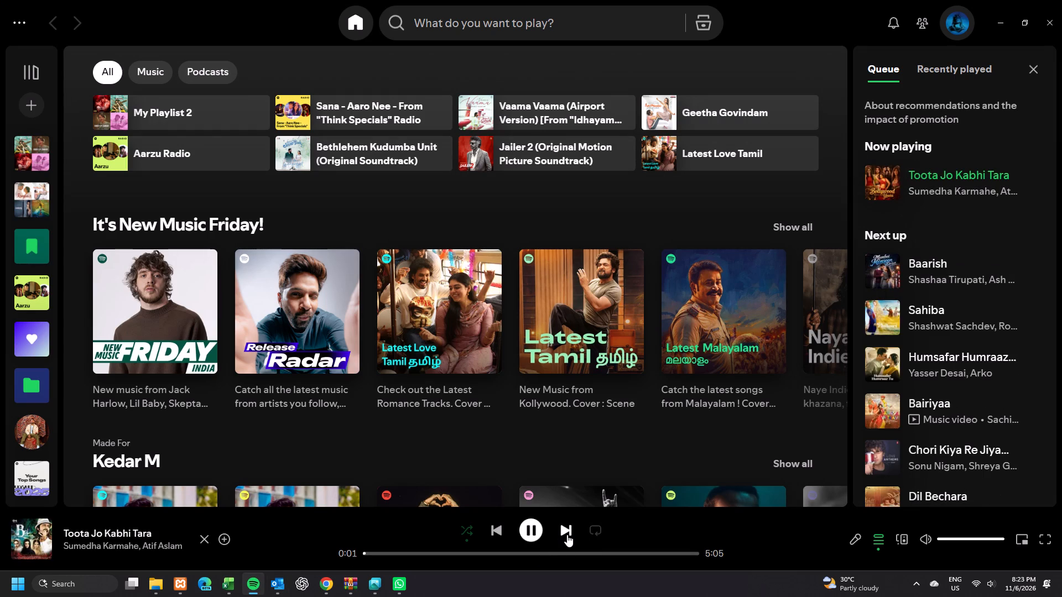
pyautogui.click(138, 531)
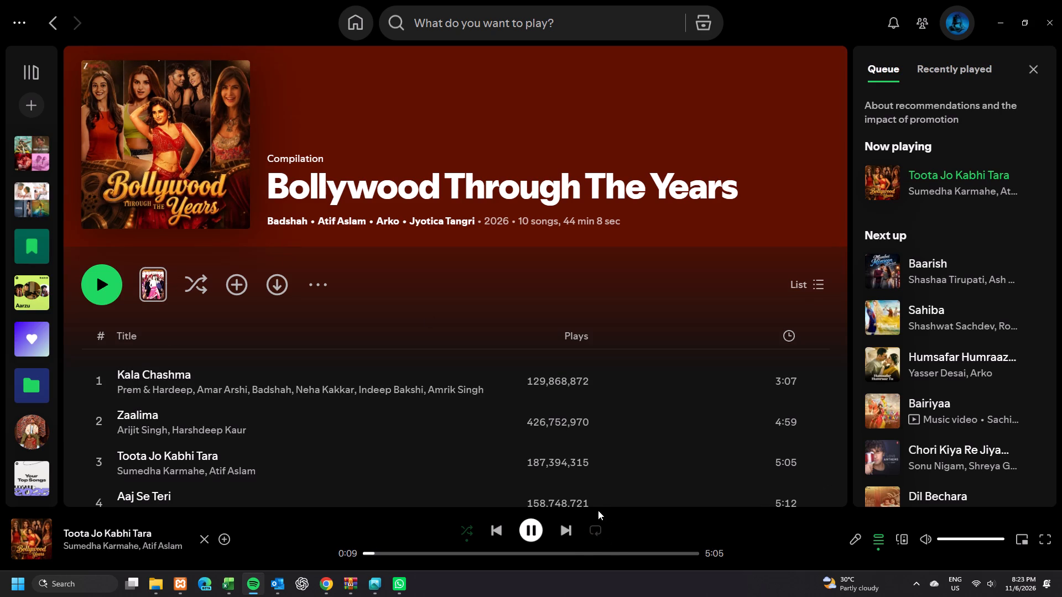
pyautogui.click(569, 532)
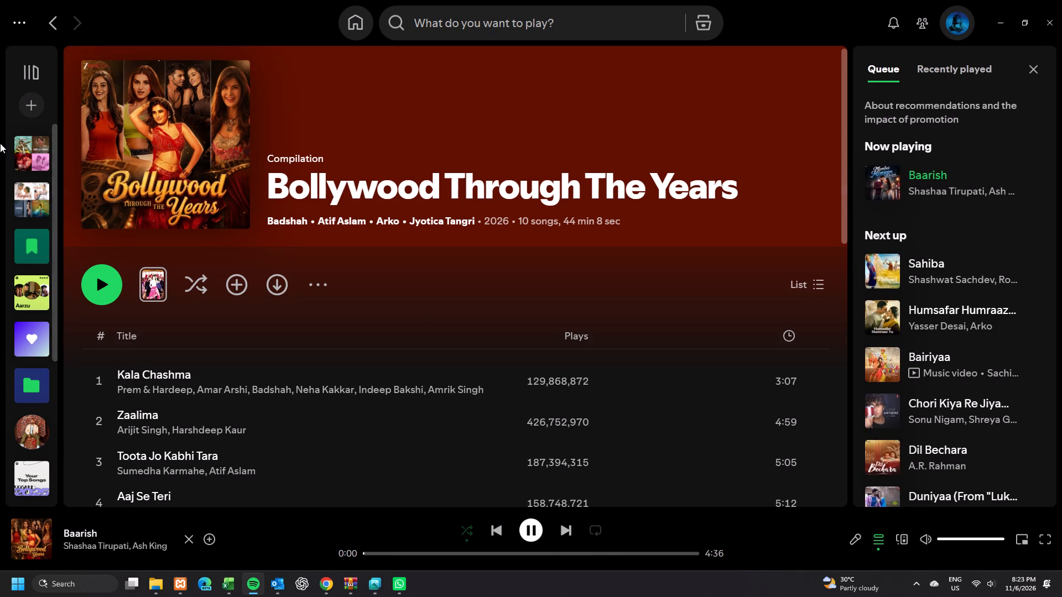
pyautogui.click(41, 145)
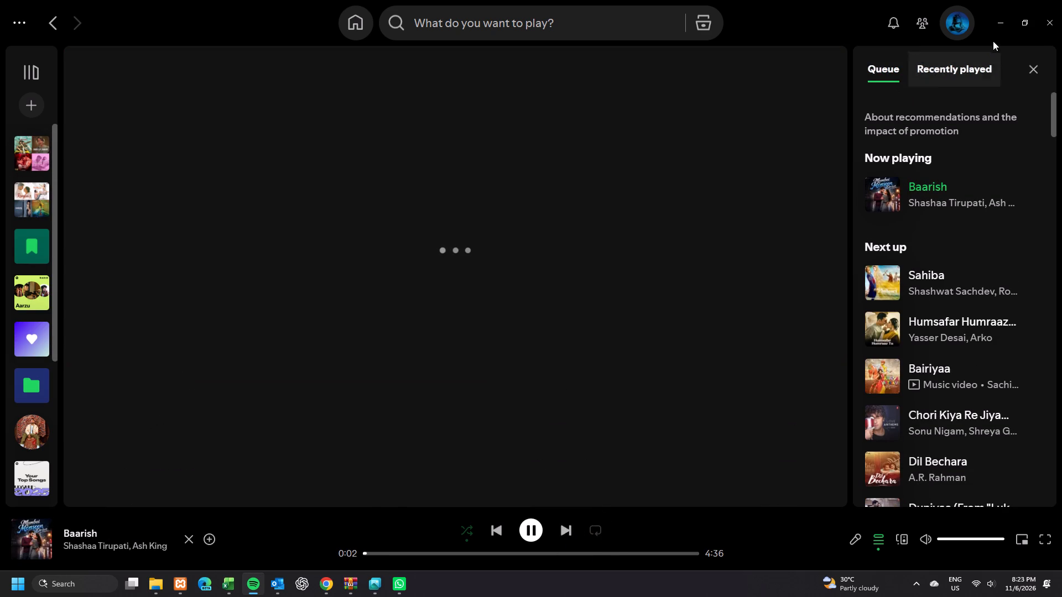
pyautogui.click(447, 18)
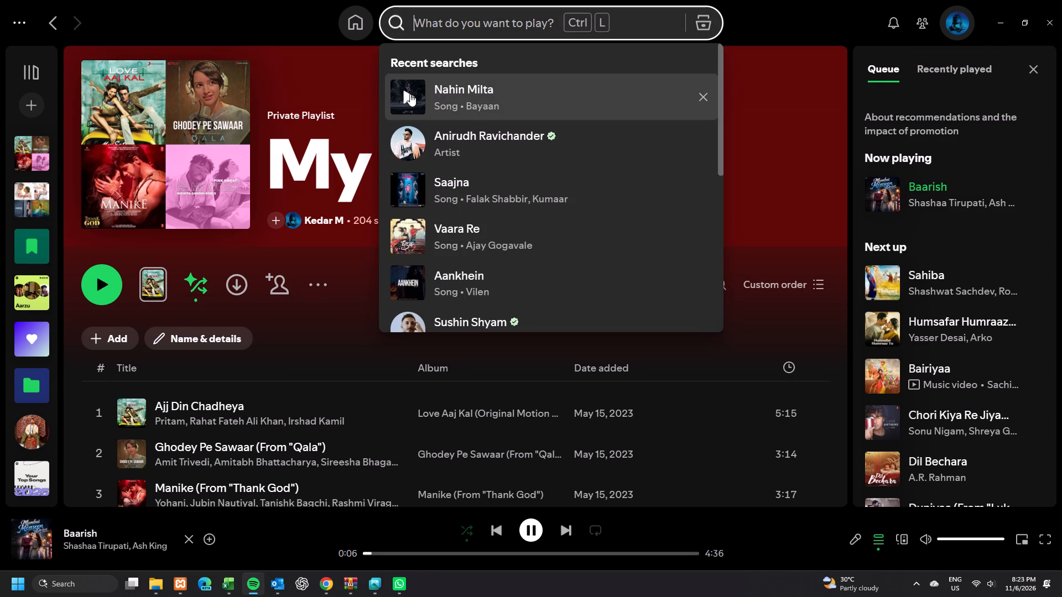
pyautogui.click(409, 280)
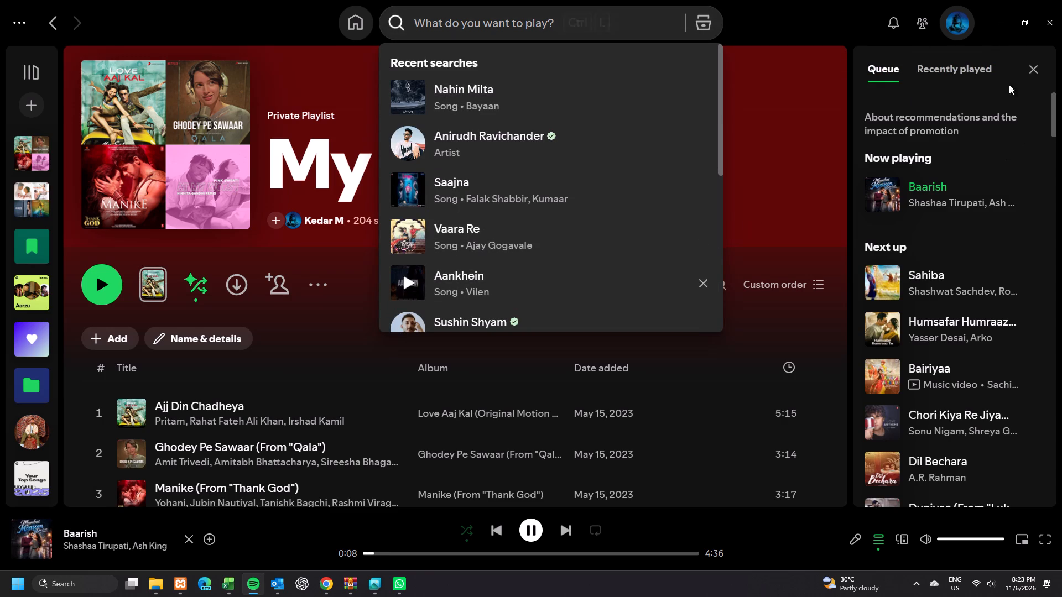
pyautogui.click(993, 0)
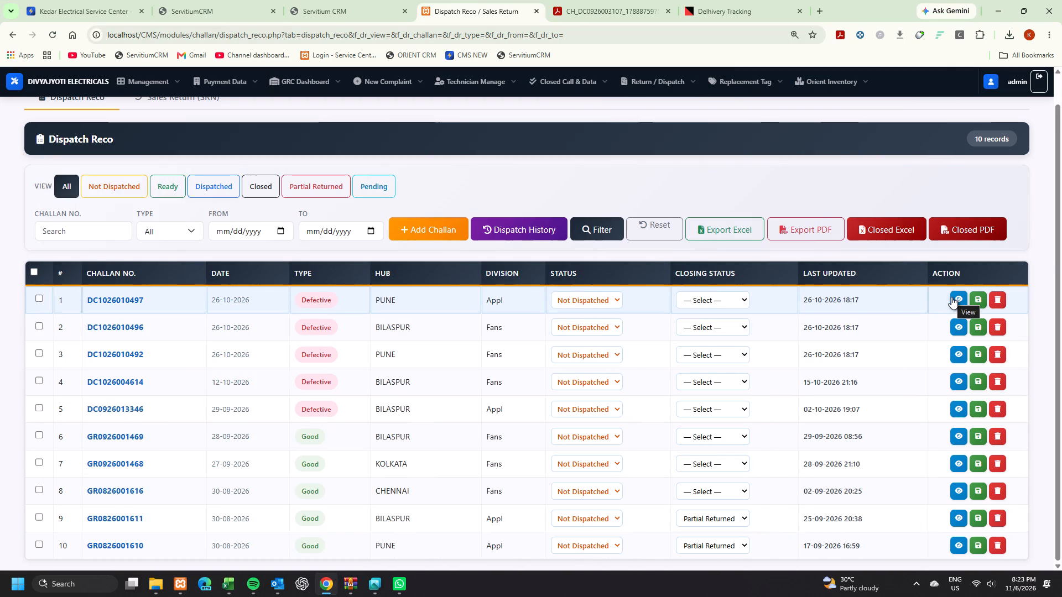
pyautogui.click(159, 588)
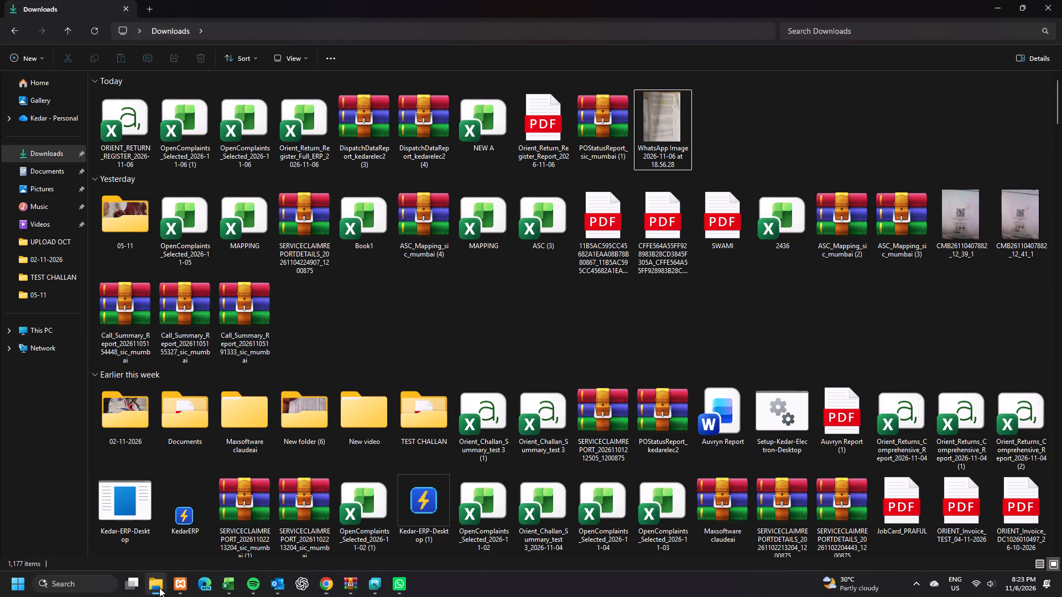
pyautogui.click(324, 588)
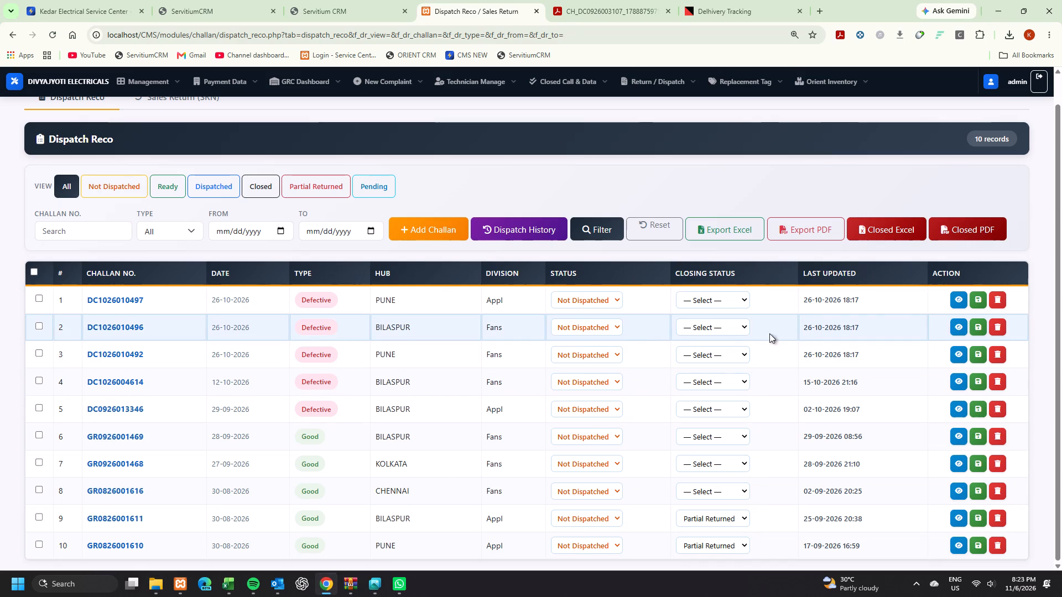
pyautogui.click(955, 298)
pyautogui.click(995, 88)
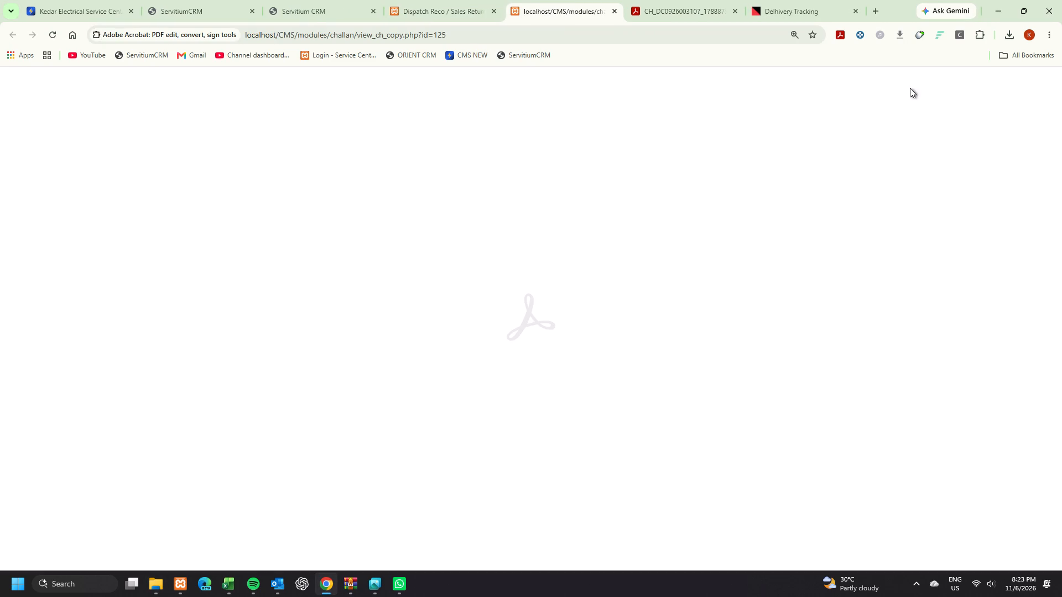
# Close the two challan PDF pages, the Delhivery Tracking page and the Dispatch Reco page.
pyautogui.click(736, 12)
pyautogui.click(736, 12)
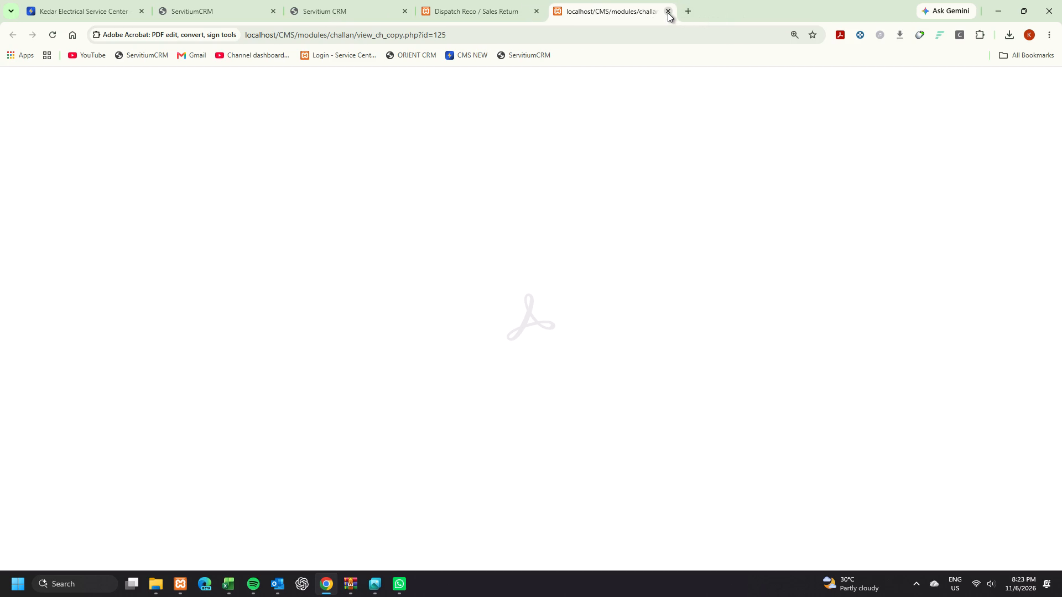
pyautogui.click(668, 13)
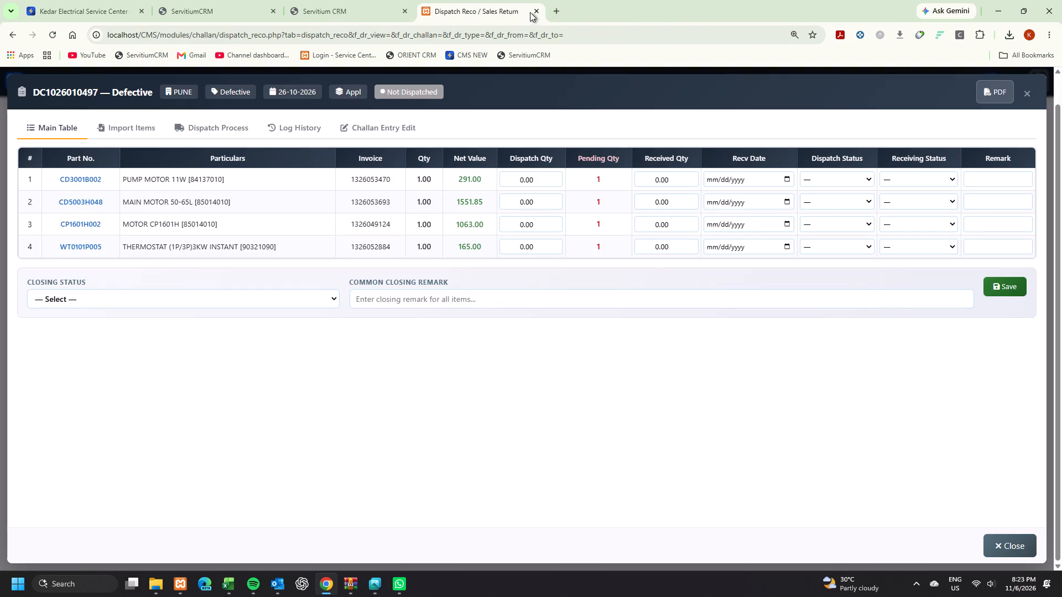
pyautogui.click(536, 13)
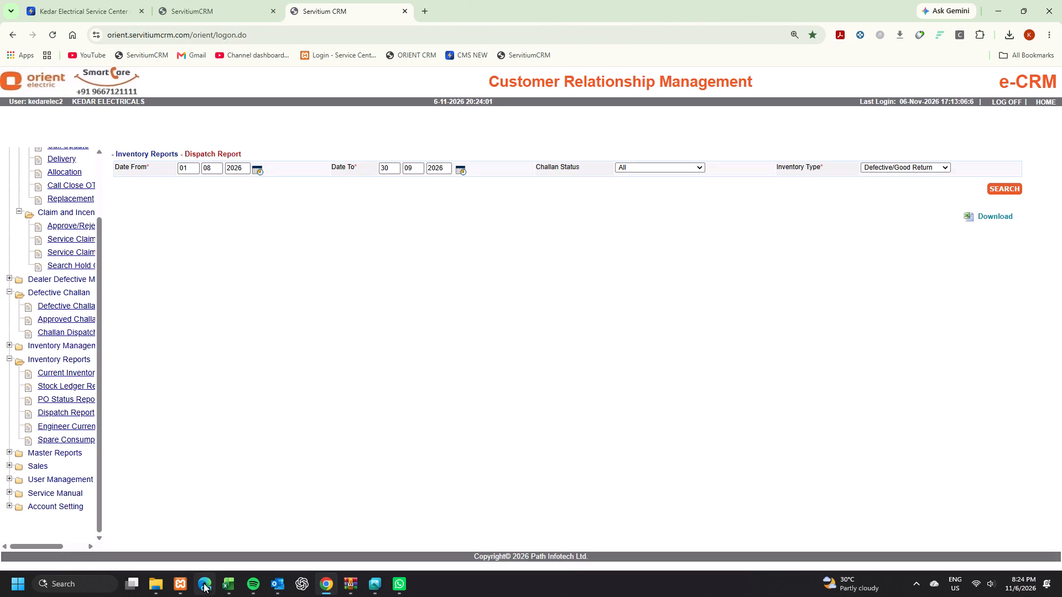
# Open a Microsoft Edge window and maximize it.
pyautogui.click(204, 583)
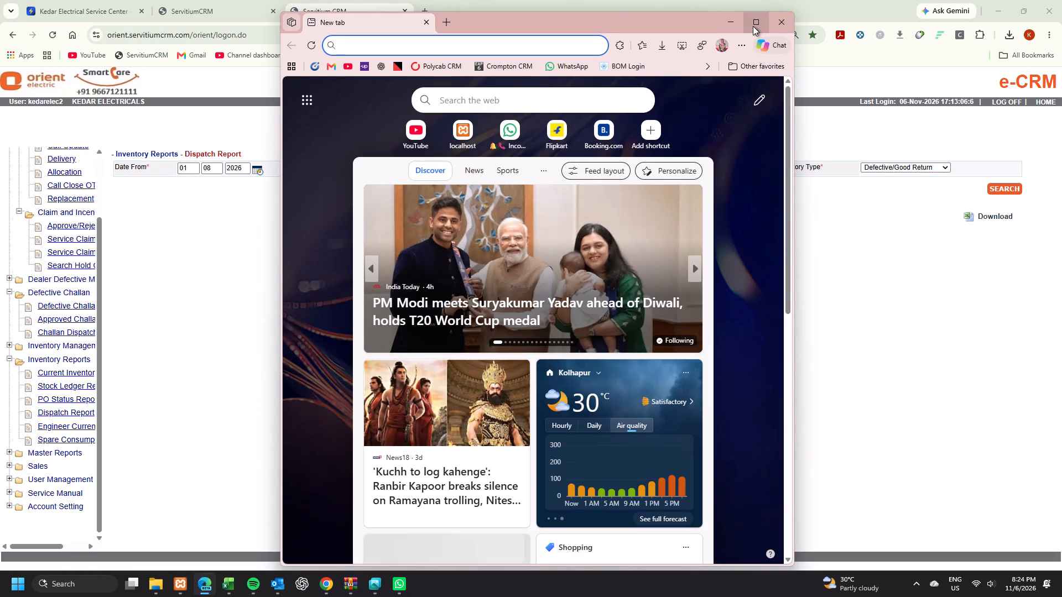
pyautogui.click(753, 26)
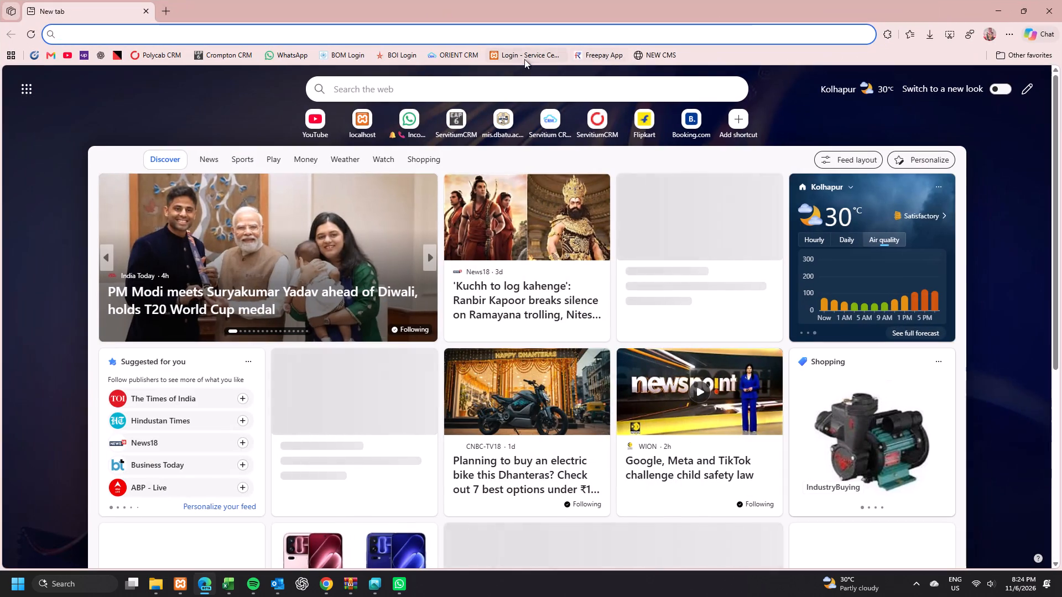